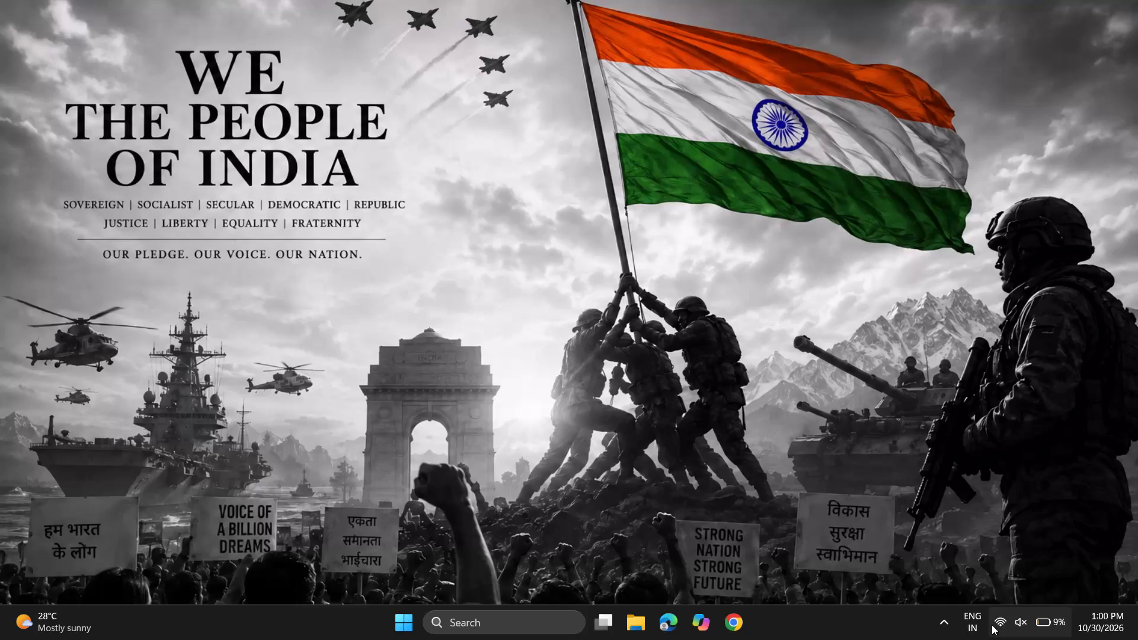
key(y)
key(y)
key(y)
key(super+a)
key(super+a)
Launch the Canva desktop app and go to its home page.
text(cnv)
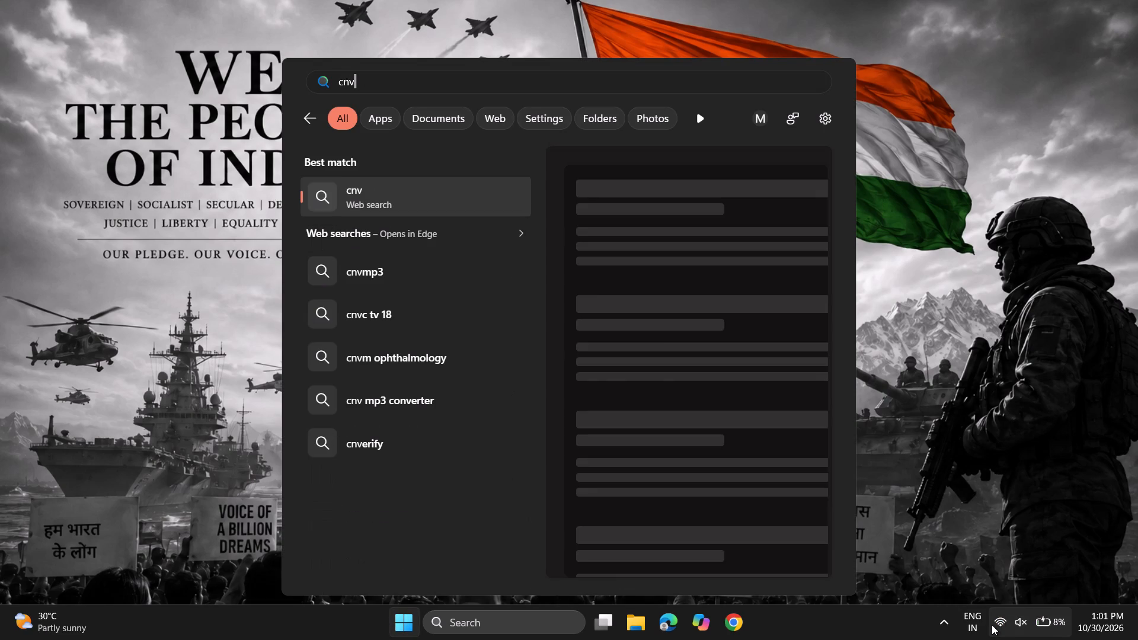
key(BackSpace)
key(BackSpace)
key(a)
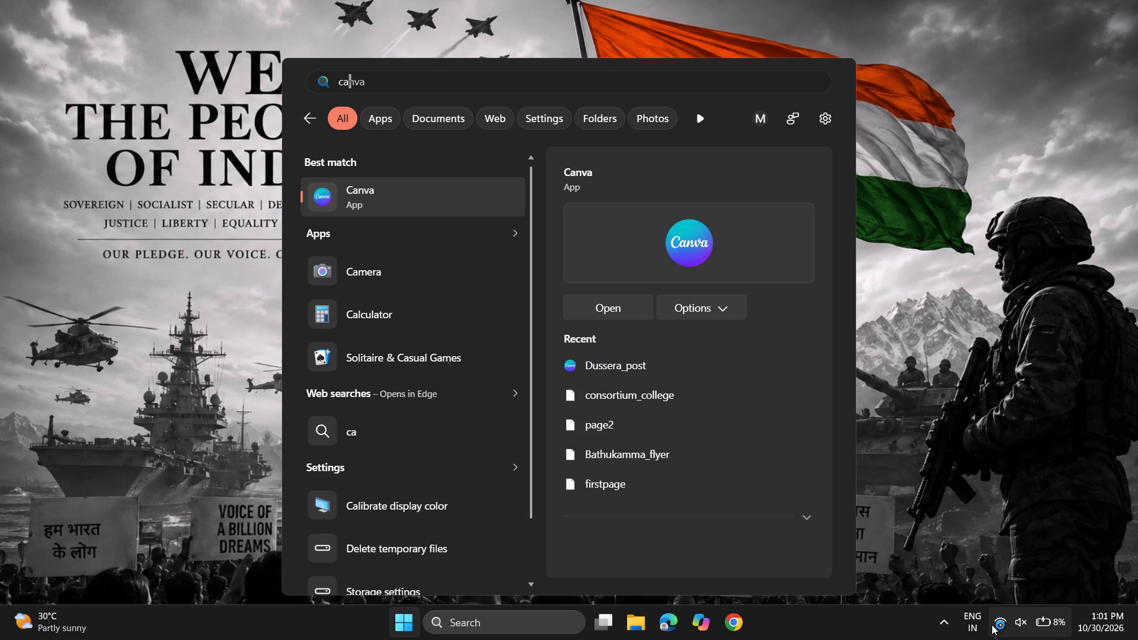
key(Return)
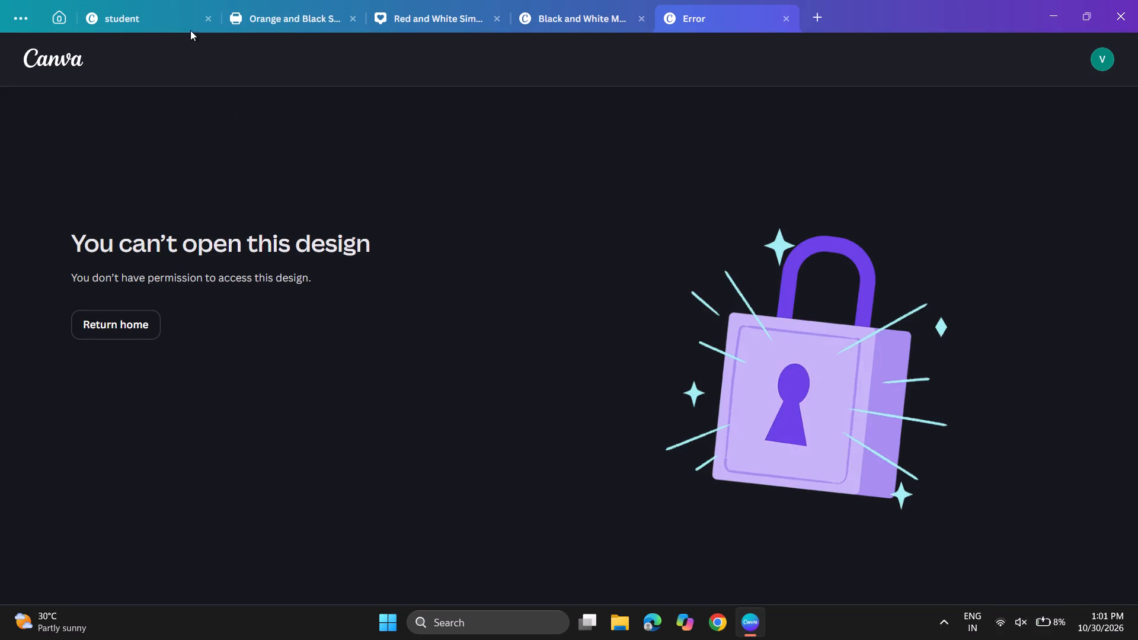
click(65, 6)
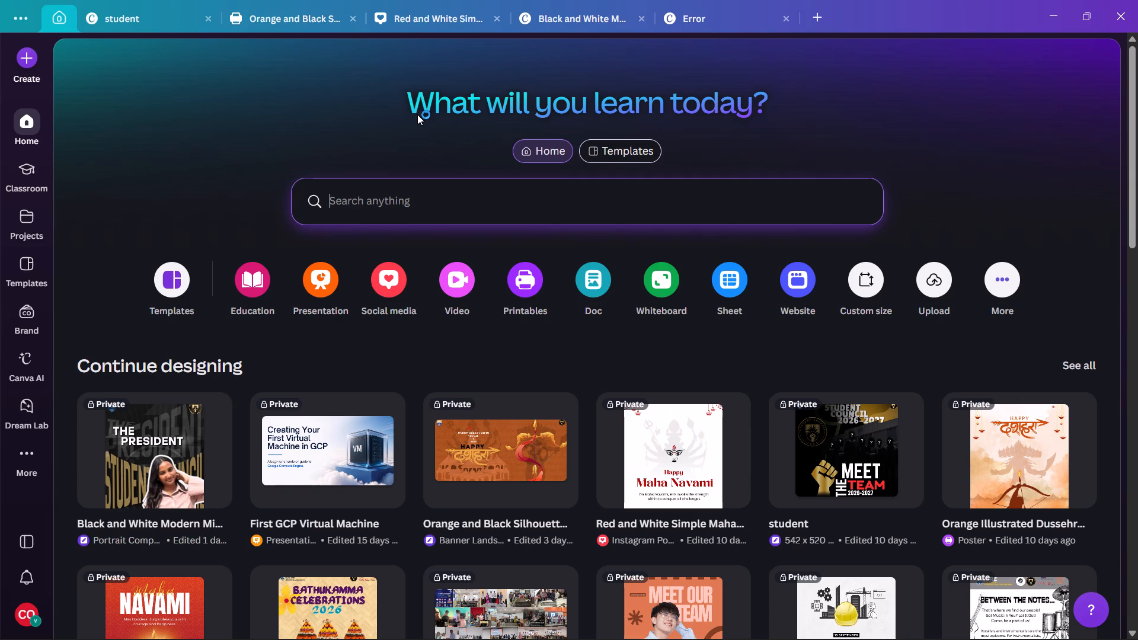
Open Chrome, restore the previously closed "beyond the" Canva poster design, and clear away the extra browser window.
text(ch)
key(Return)
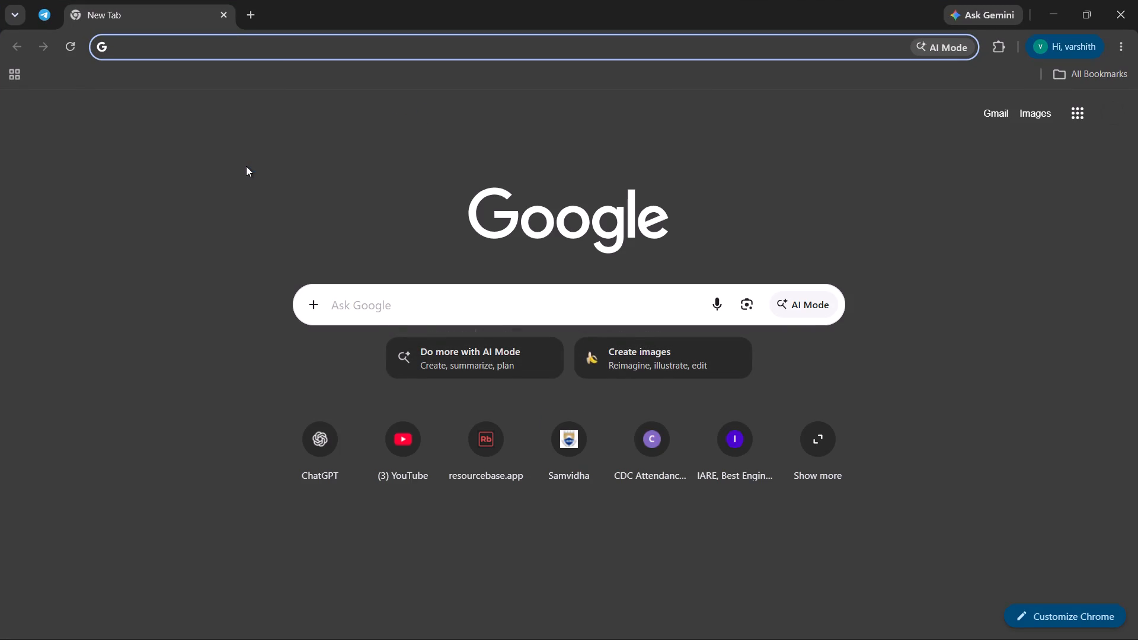
key(ctrl+shift+t)
key(ctrl+shift+t)
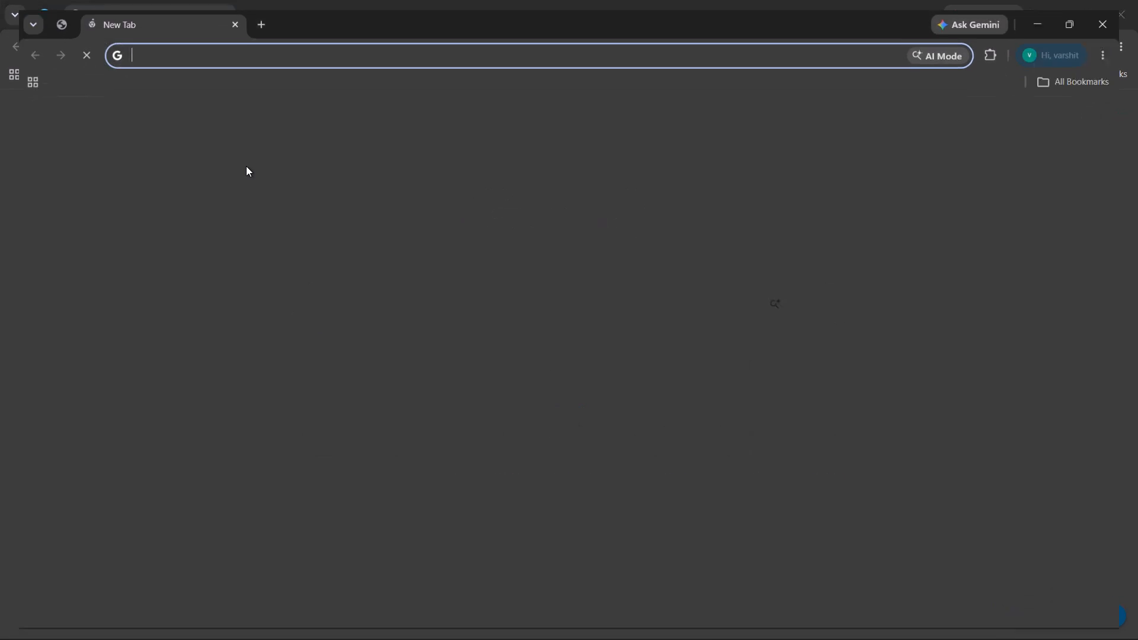
key(ctrl+shift+t)
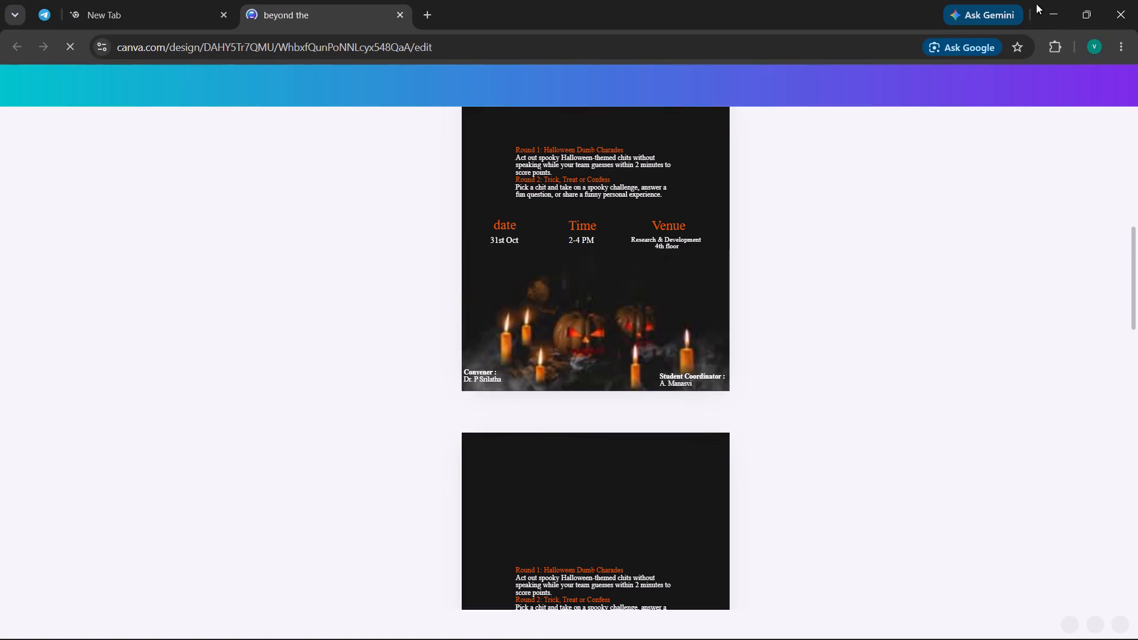
click(1054, 5)
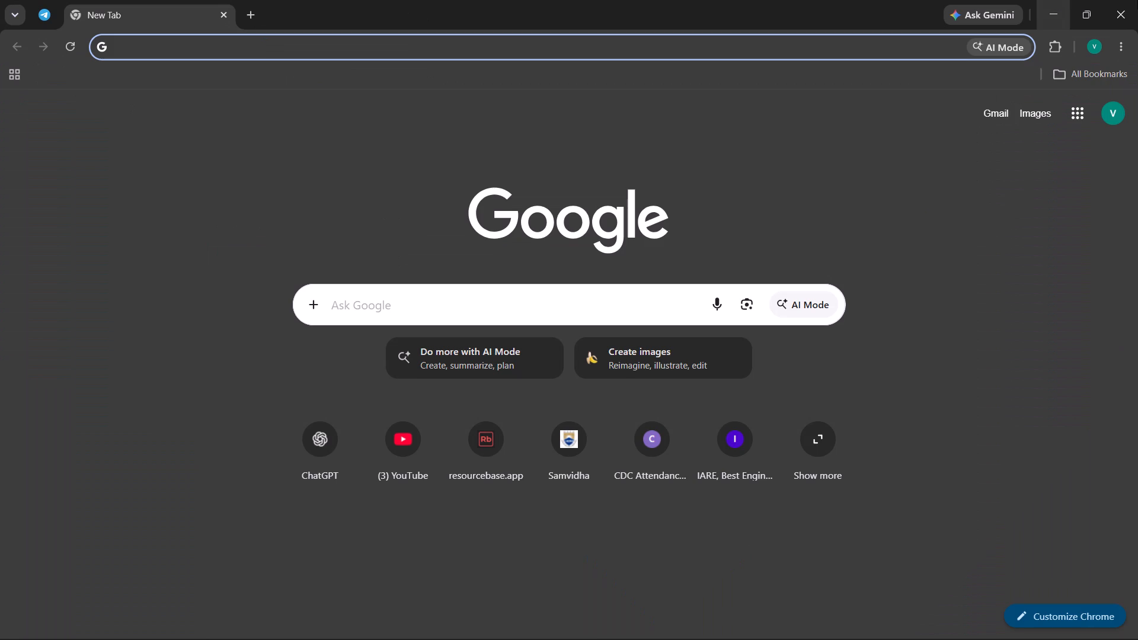
click(1137, 0)
click(1137, 0)
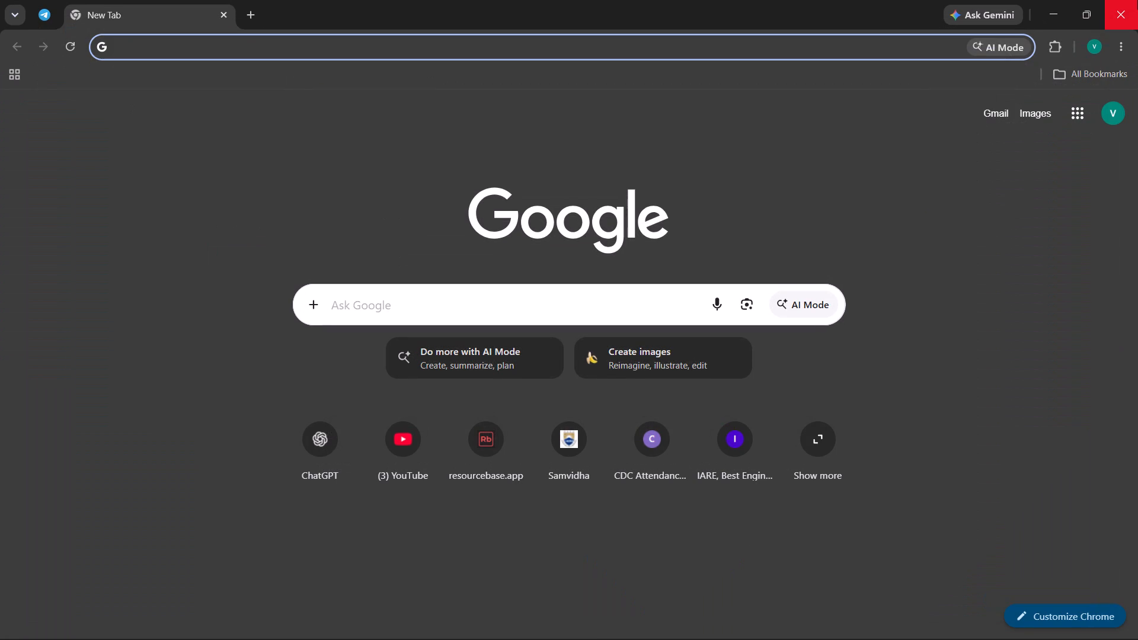
key(alt+Tab)
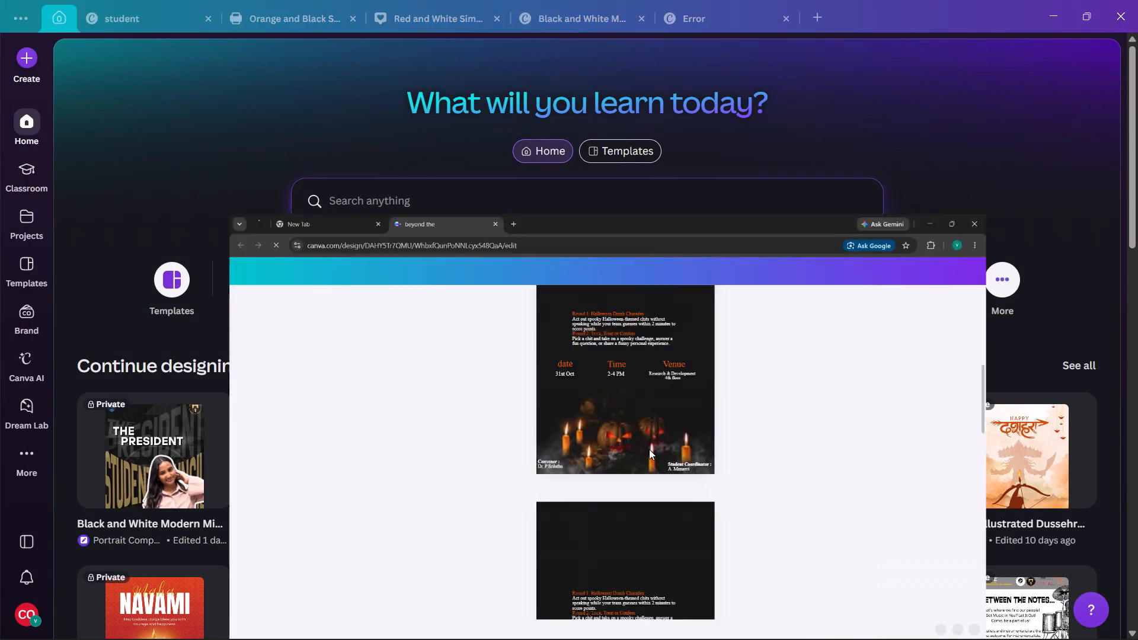
Dismiss the account prompt and copy the logos, title, tagline, QR code with its caption and contact blocks from the poster's page 5.
scroll(445, 473, down, 6)
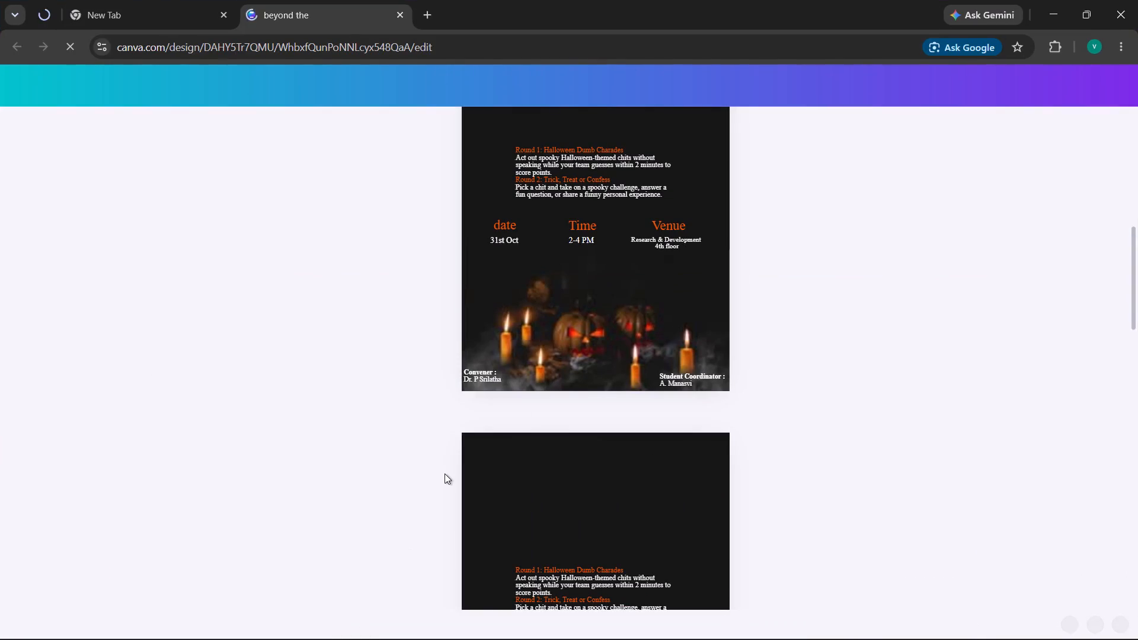
scroll(445, 473, down, 2)
scroll(445, 473, up, 3)
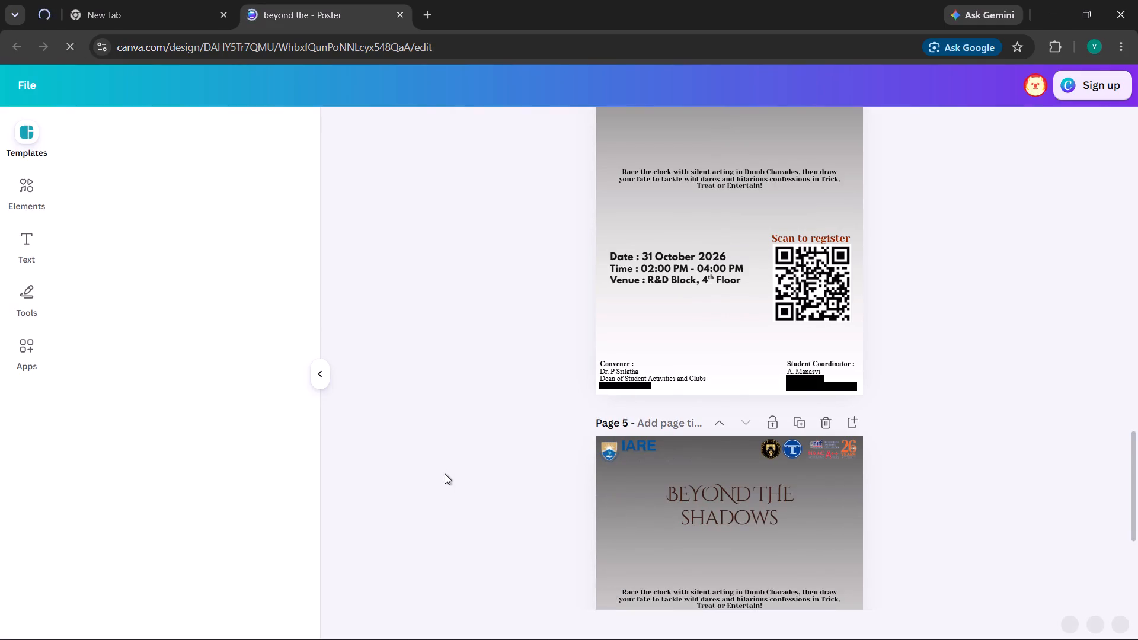
scroll(445, 473, down, 3)
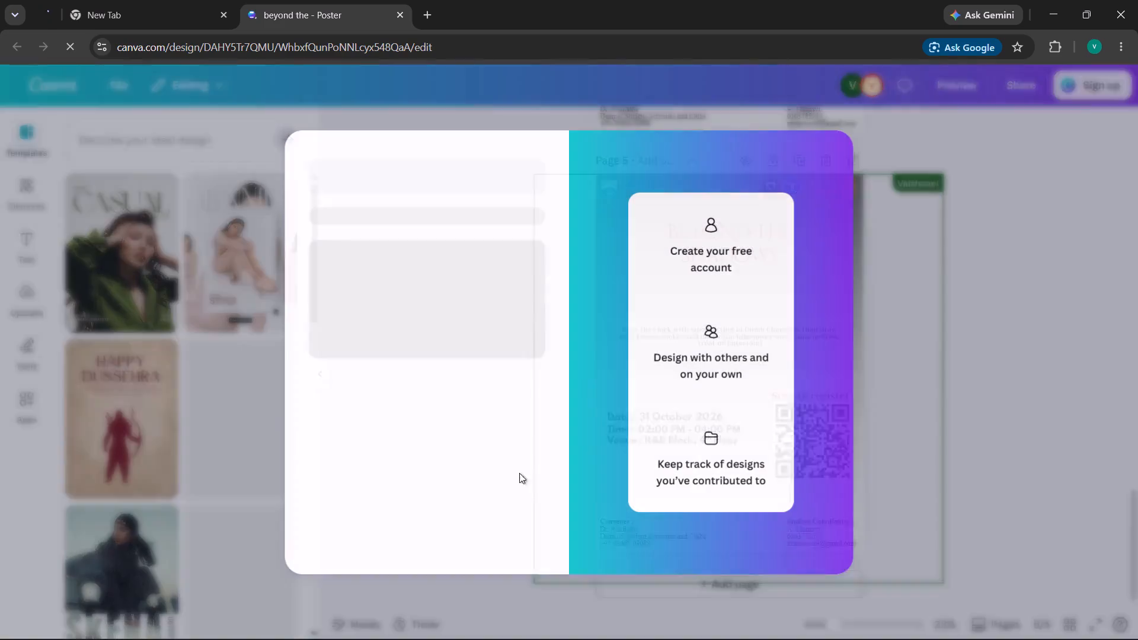
click(871, 145)
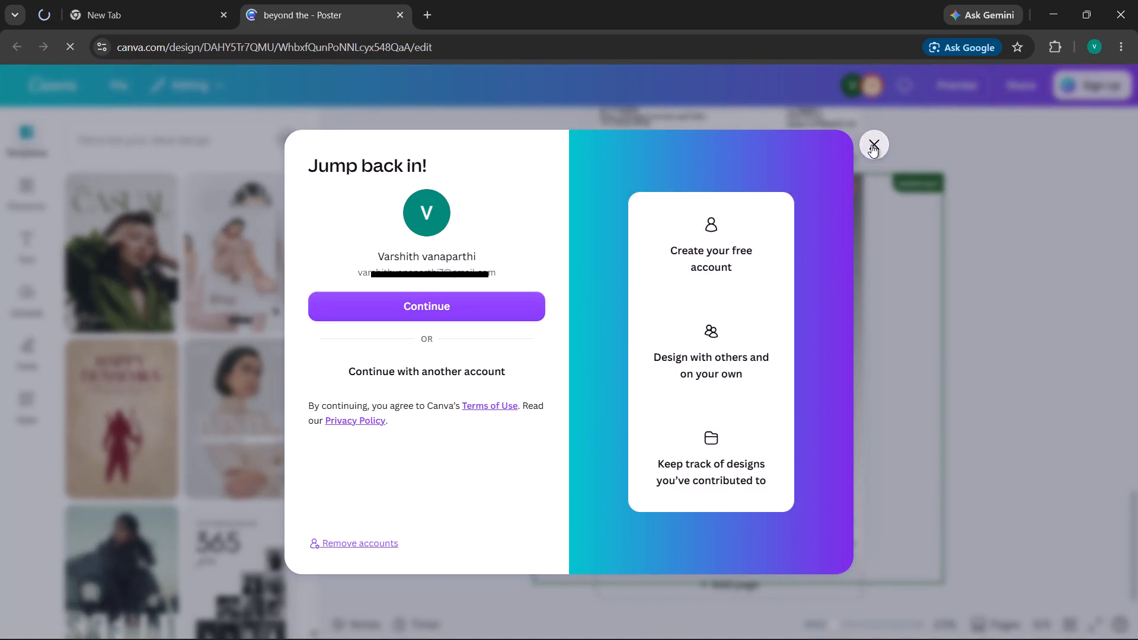
click(544, 149)
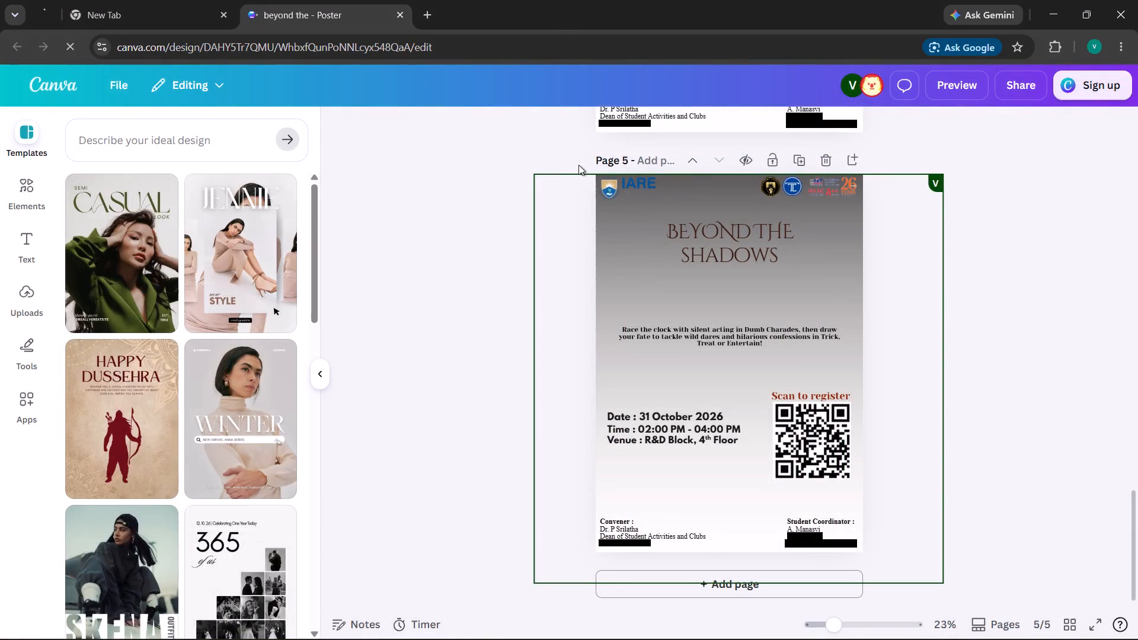
drag(579, 164, 887, 565)
scroll(866, 411, up, 1)
scroll(887, 565, up, 1)
key(ctrl+c)
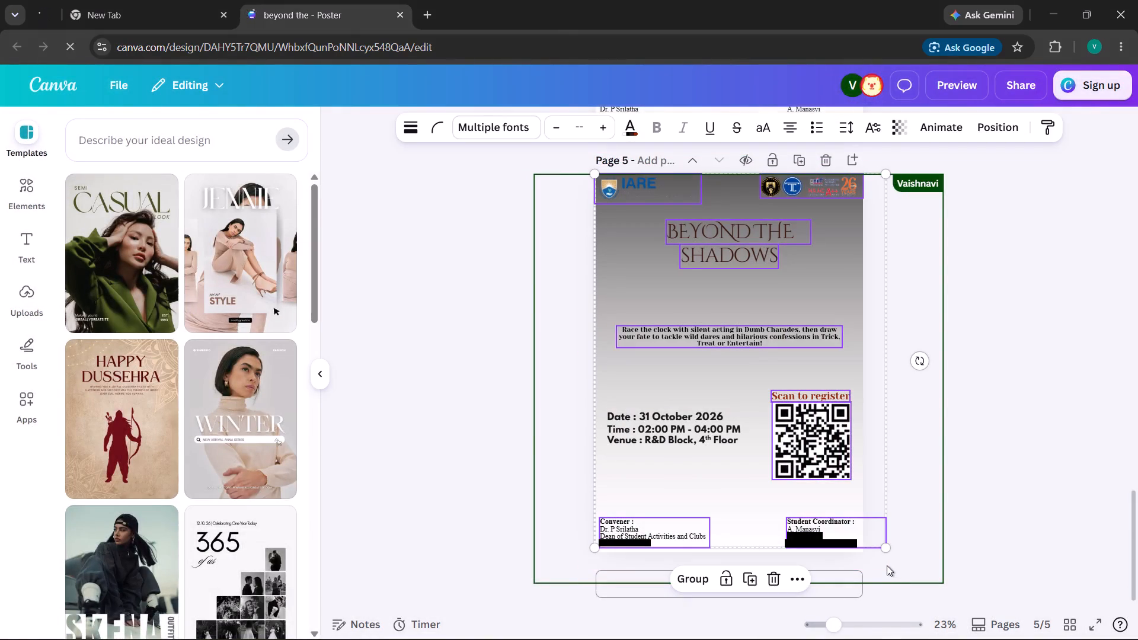
Switch to the Canva desktop app, close the Error tab and check the open designs.
key(alt+Tab)
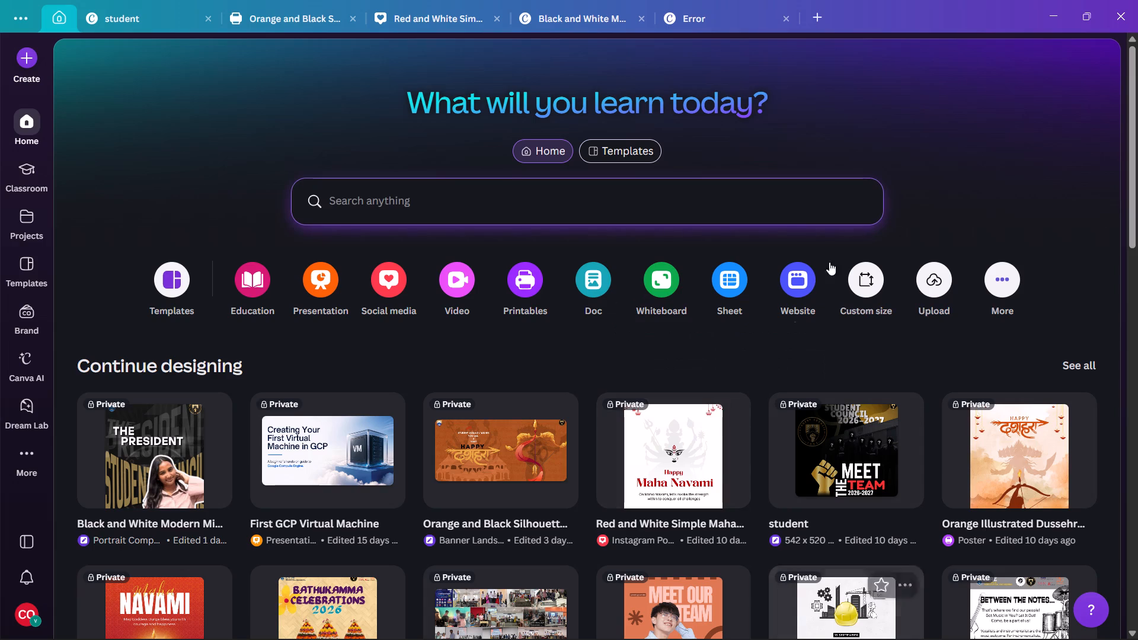
click(784, 14)
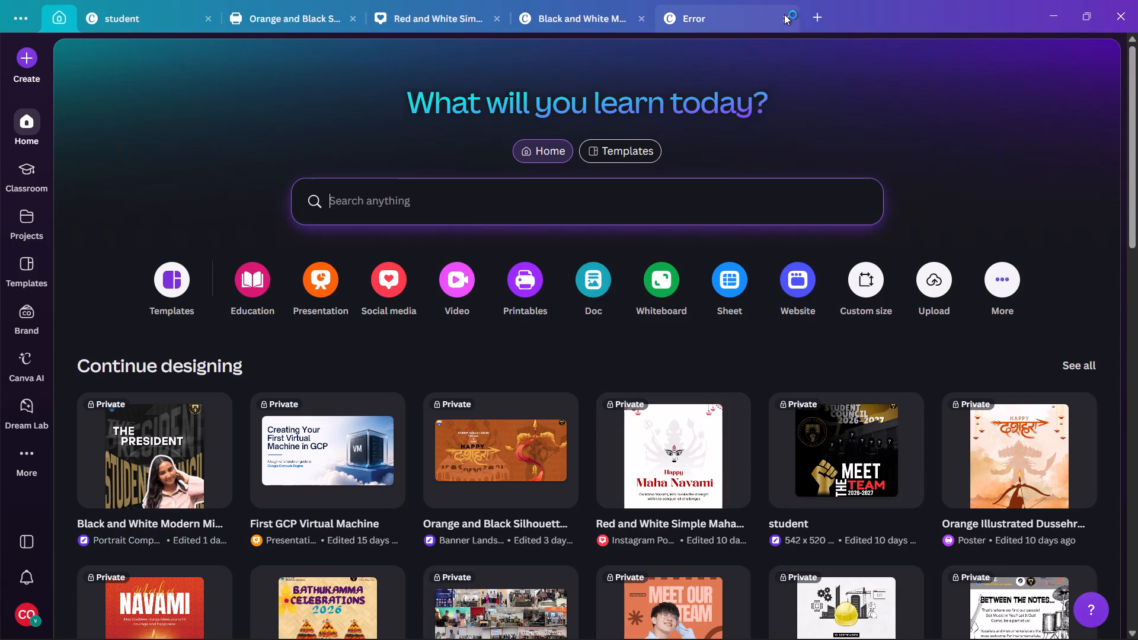
click(626, 3)
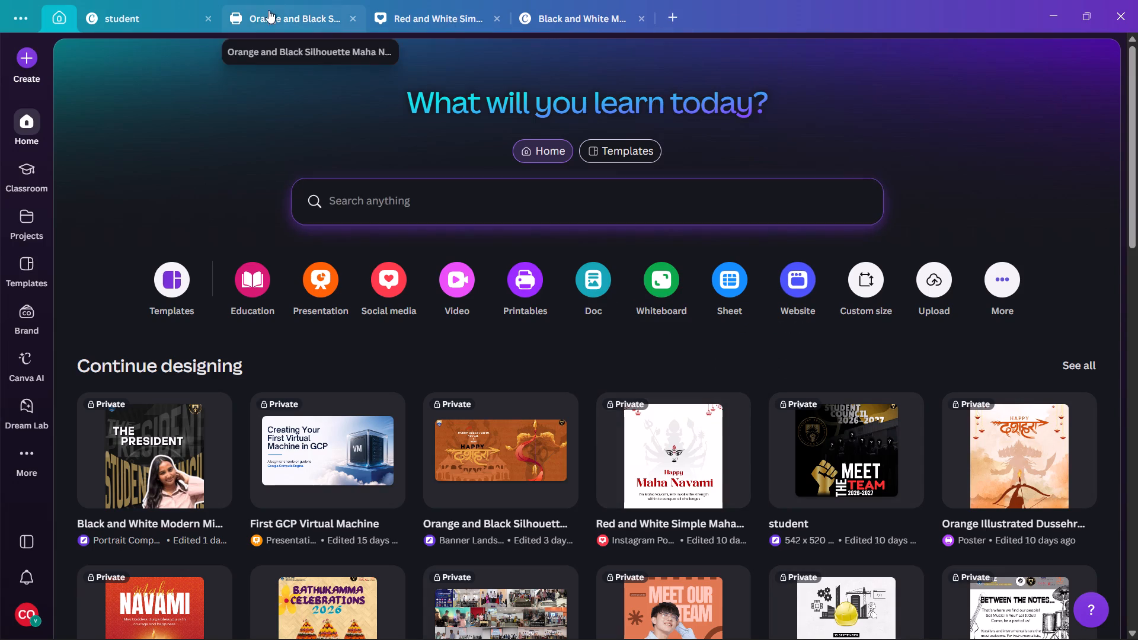
click(271, 14)
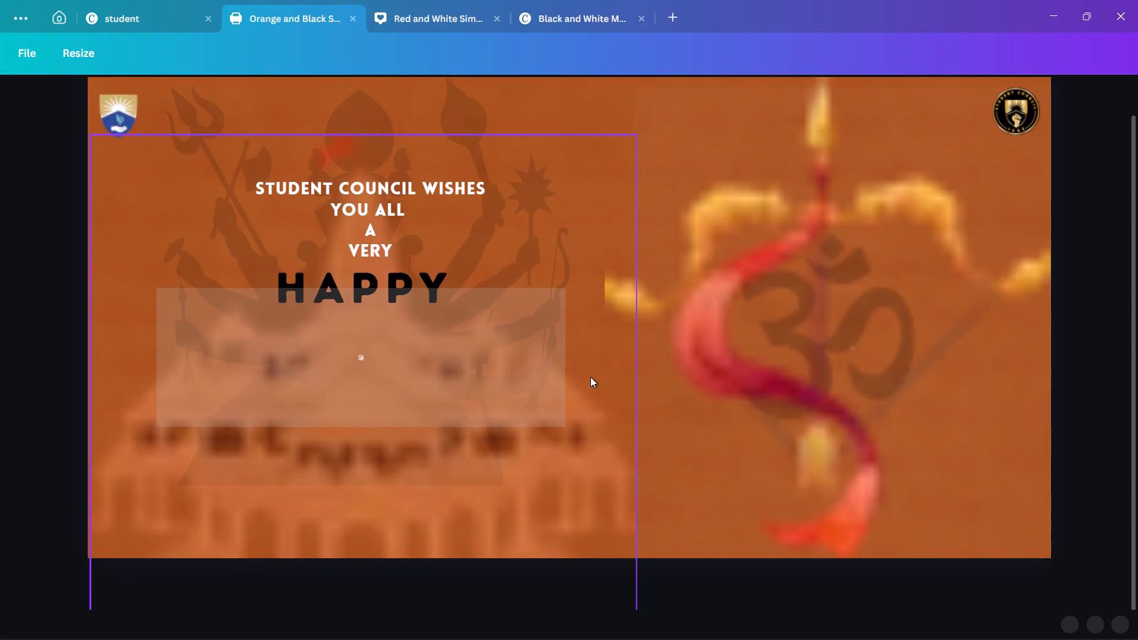
click(573, 24)
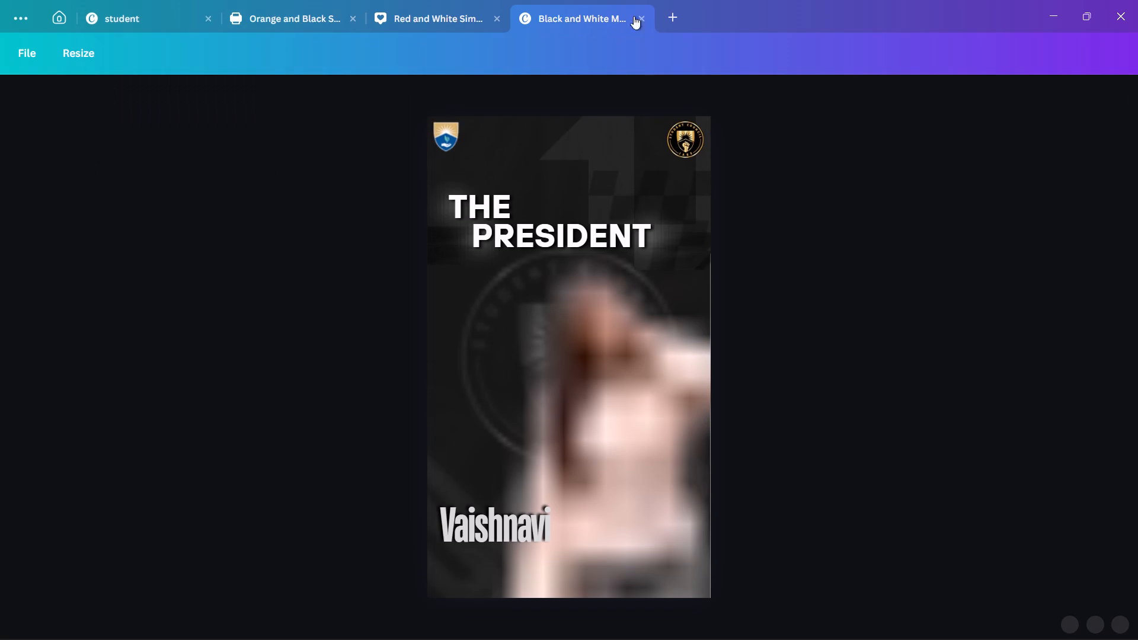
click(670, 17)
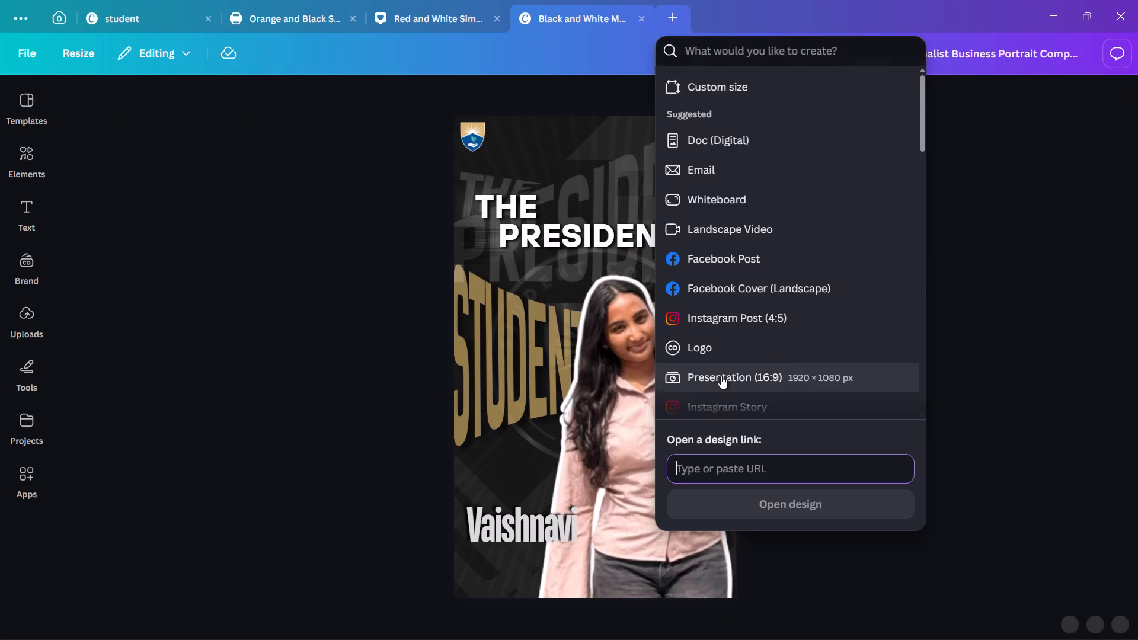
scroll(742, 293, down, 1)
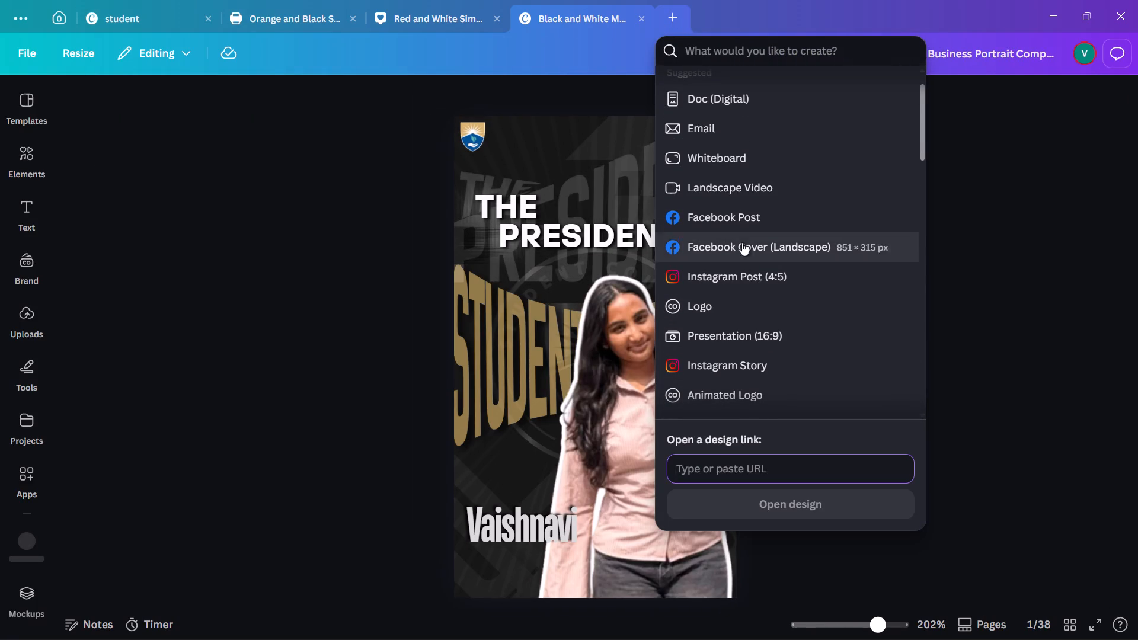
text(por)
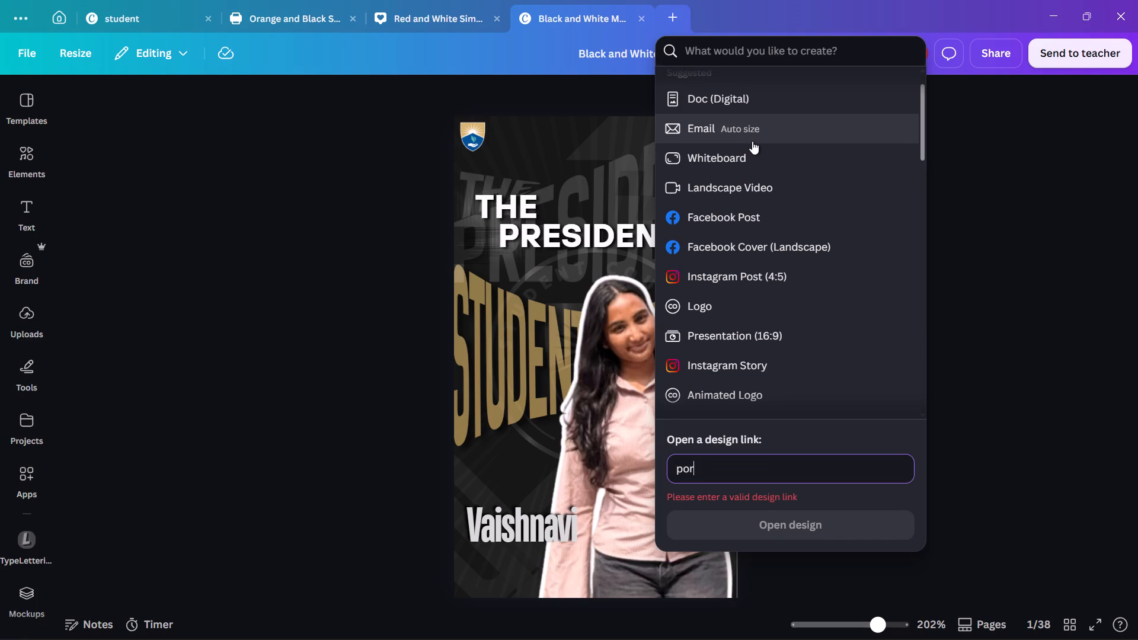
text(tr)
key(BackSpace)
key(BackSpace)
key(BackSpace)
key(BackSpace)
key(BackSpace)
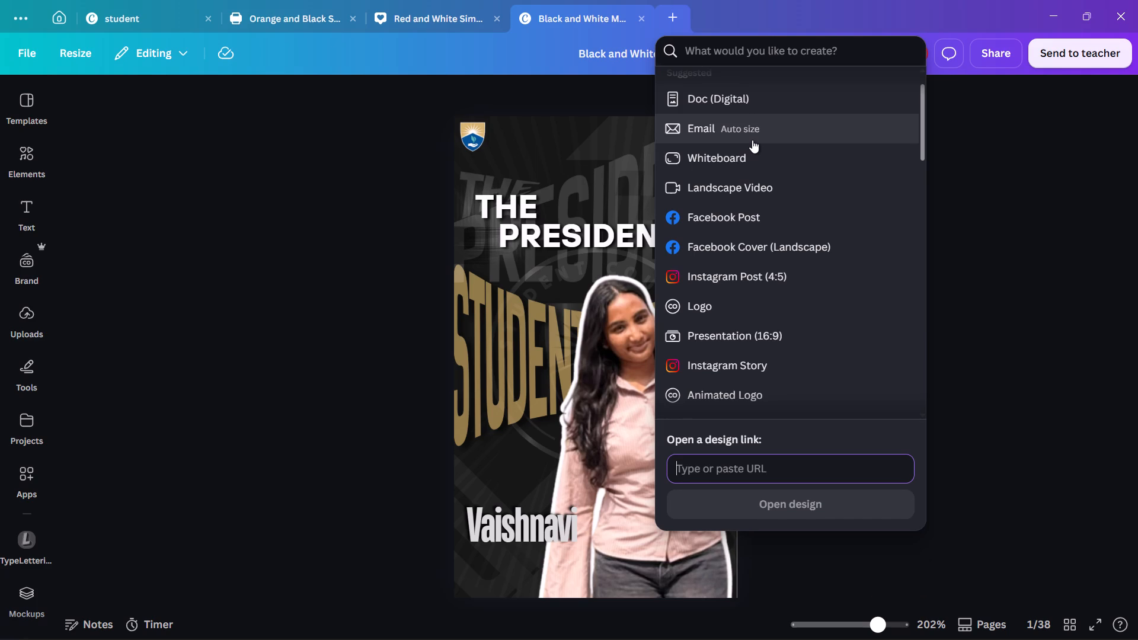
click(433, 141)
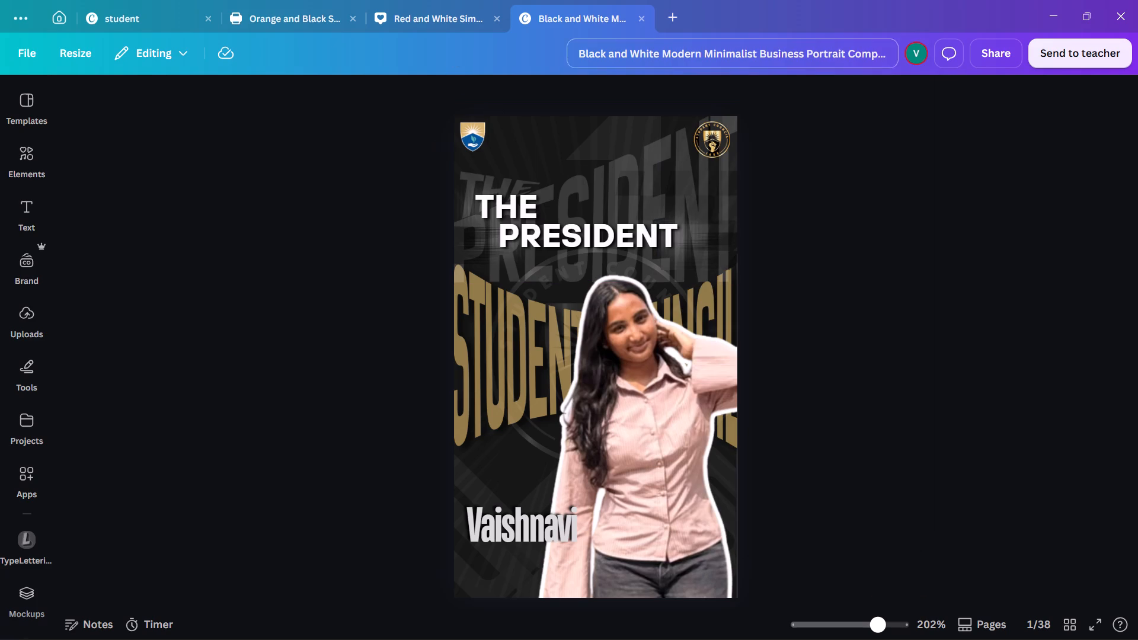
Return to the home page and start creating a new design.
click(49, 18)
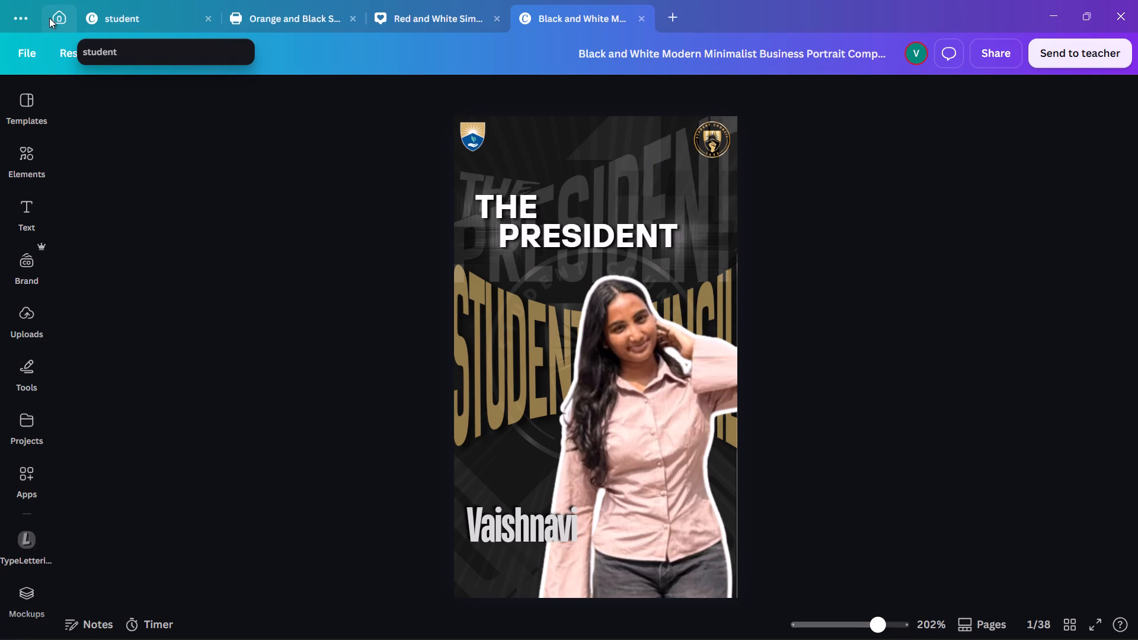
click(17, 69)
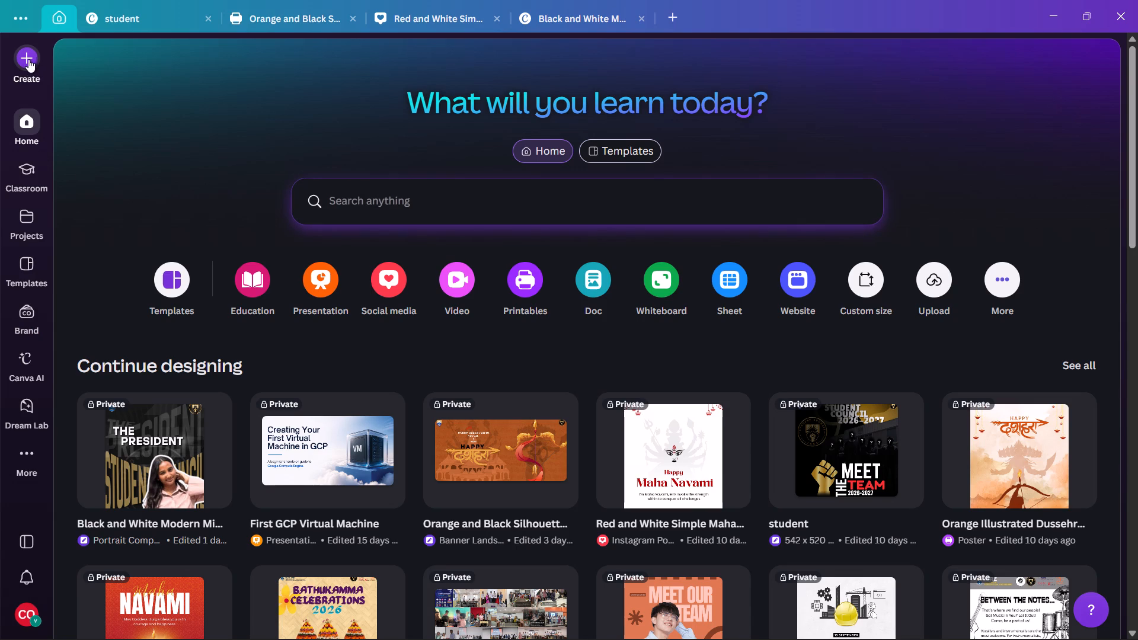
Create a blank Instagram Post (4:5) design in a new tab.
click(28, 59)
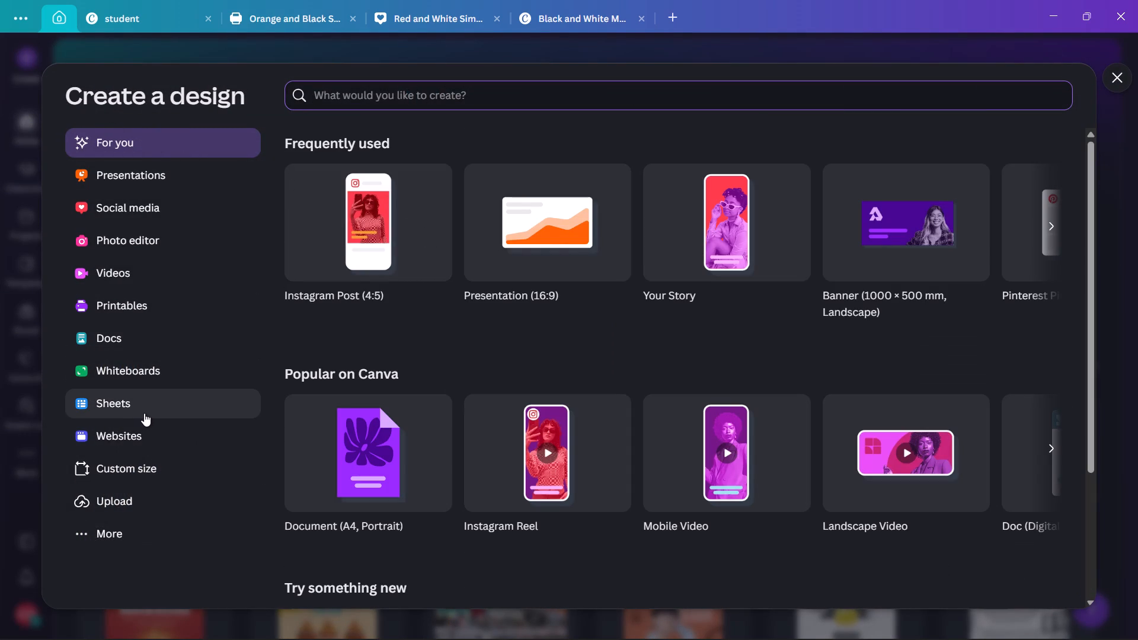
click(672, 19)
scroll(829, 309, down, 2)
scroll(829, 309, up, 1)
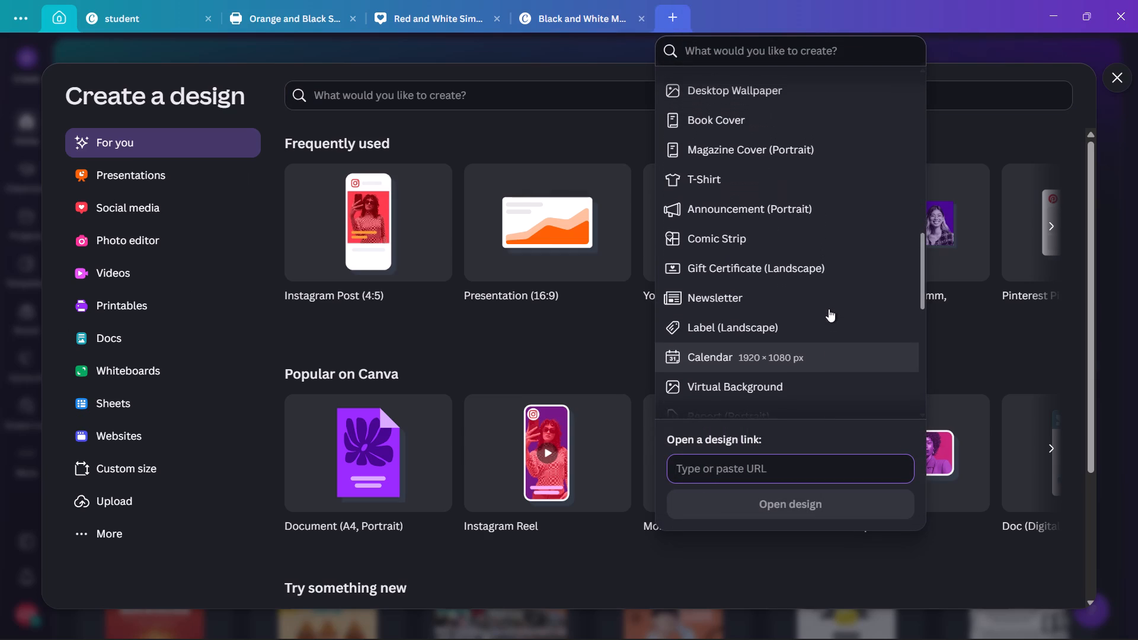
scroll(829, 309, up, 1)
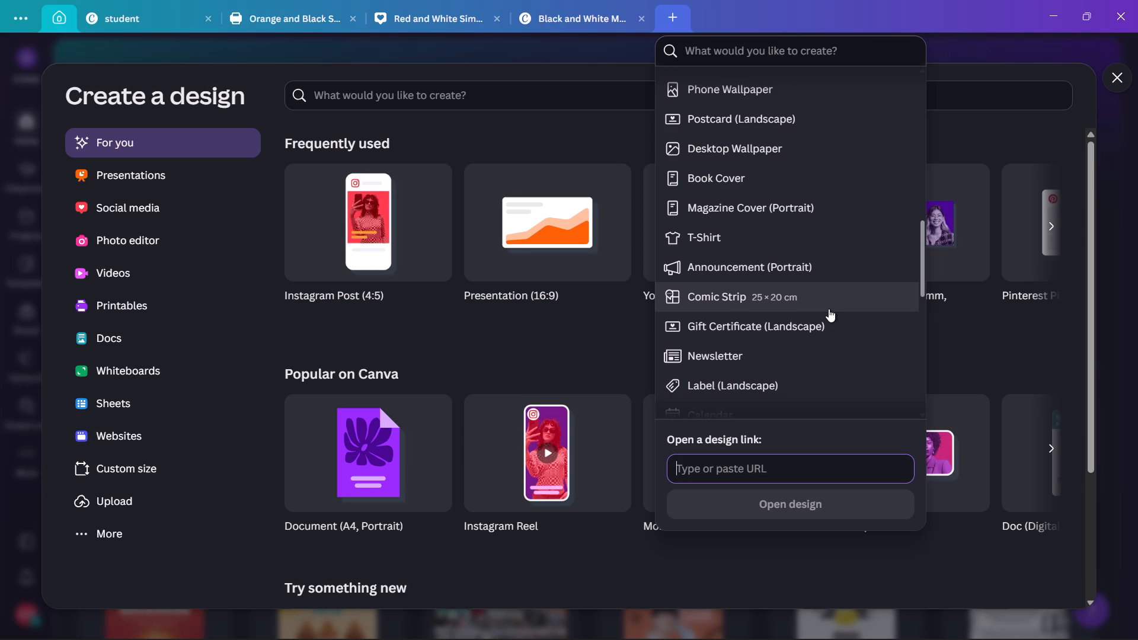
scroll(829, 309, up, 3)
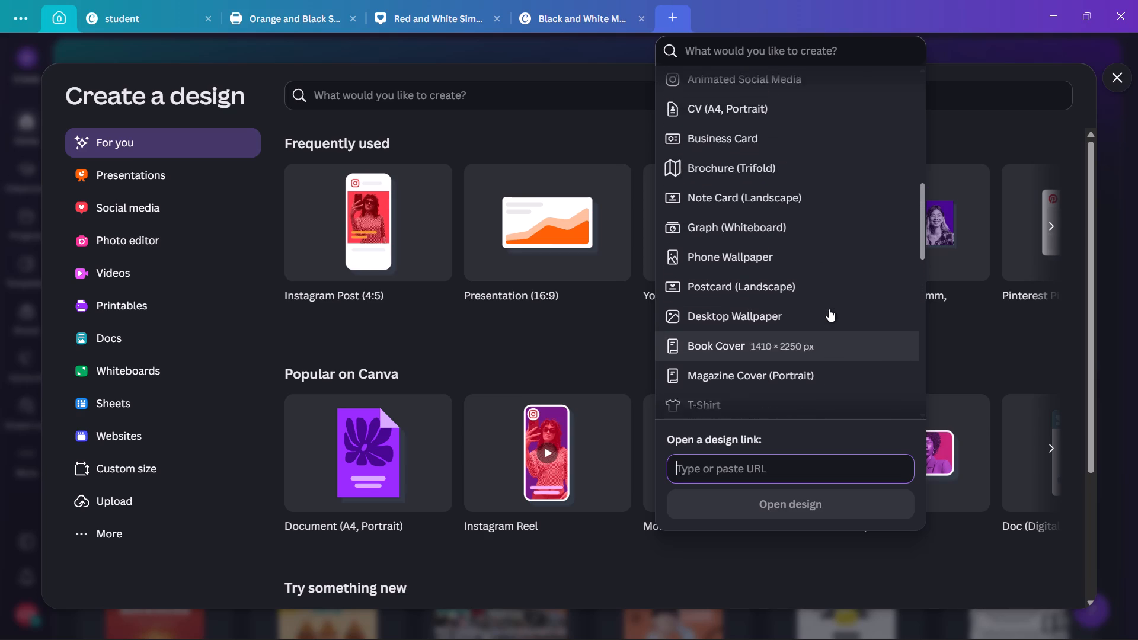
scroll(829, 309, up, 3)
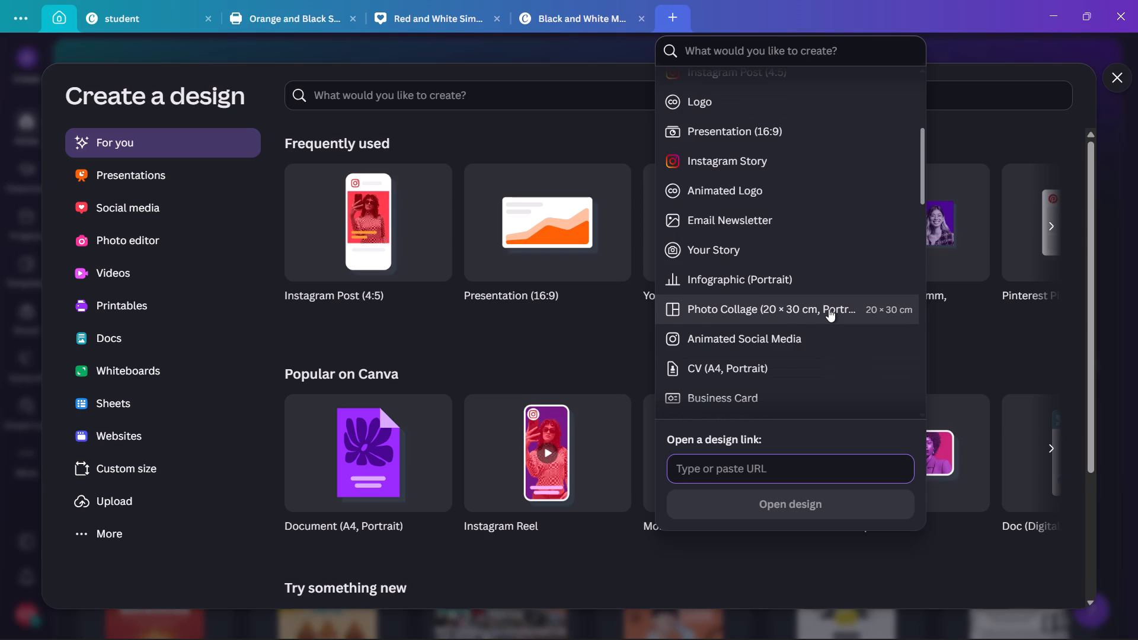
scroll(762, 227, up, 6)
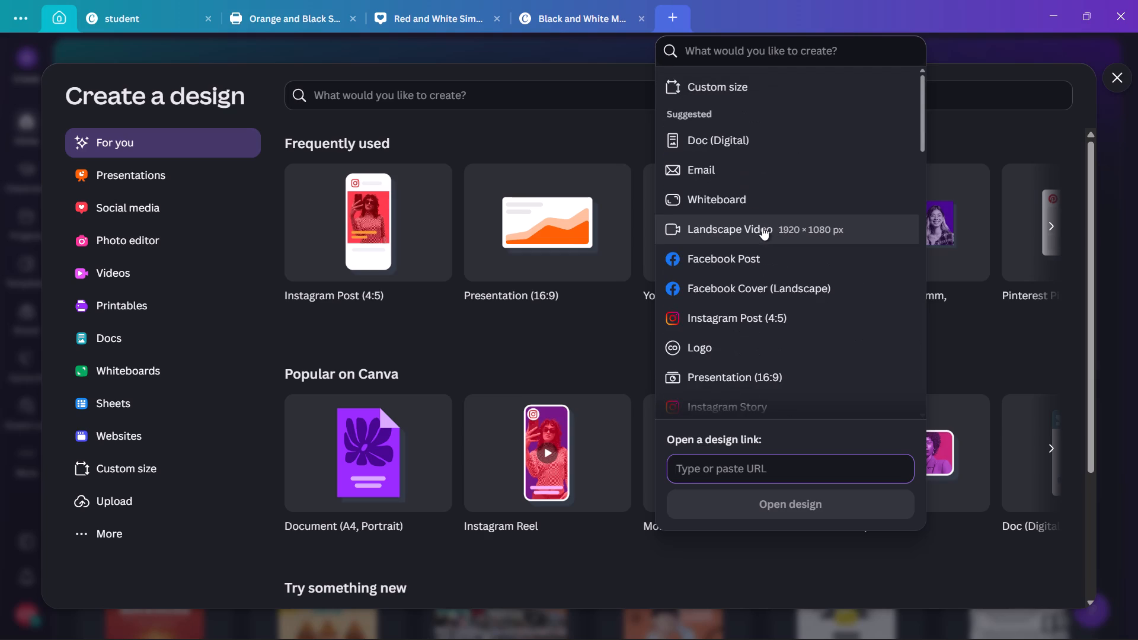
click(762, 315)
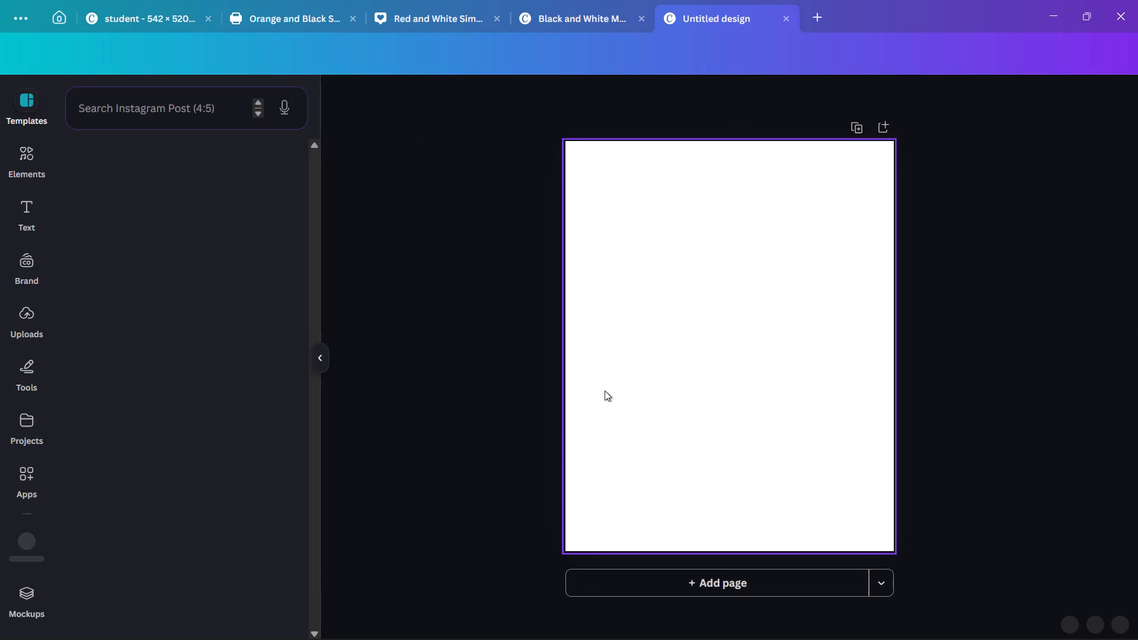
Paste the copied logos, title, tagline, QR code and contact blocks onto the blank page.
key(ctrl+v)
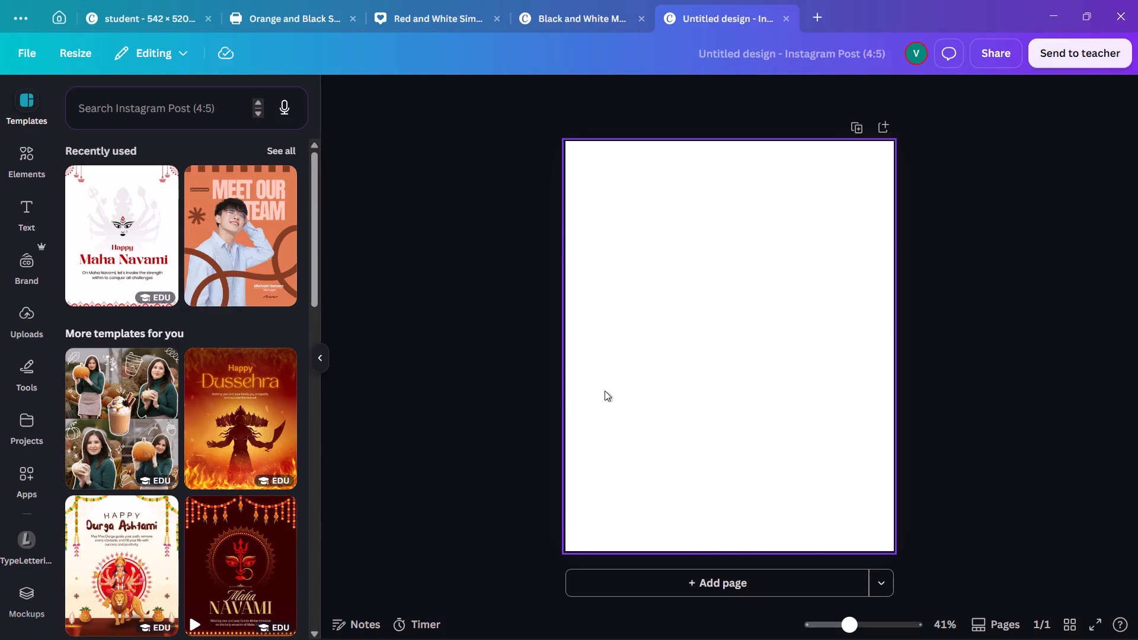
click(449, 364)
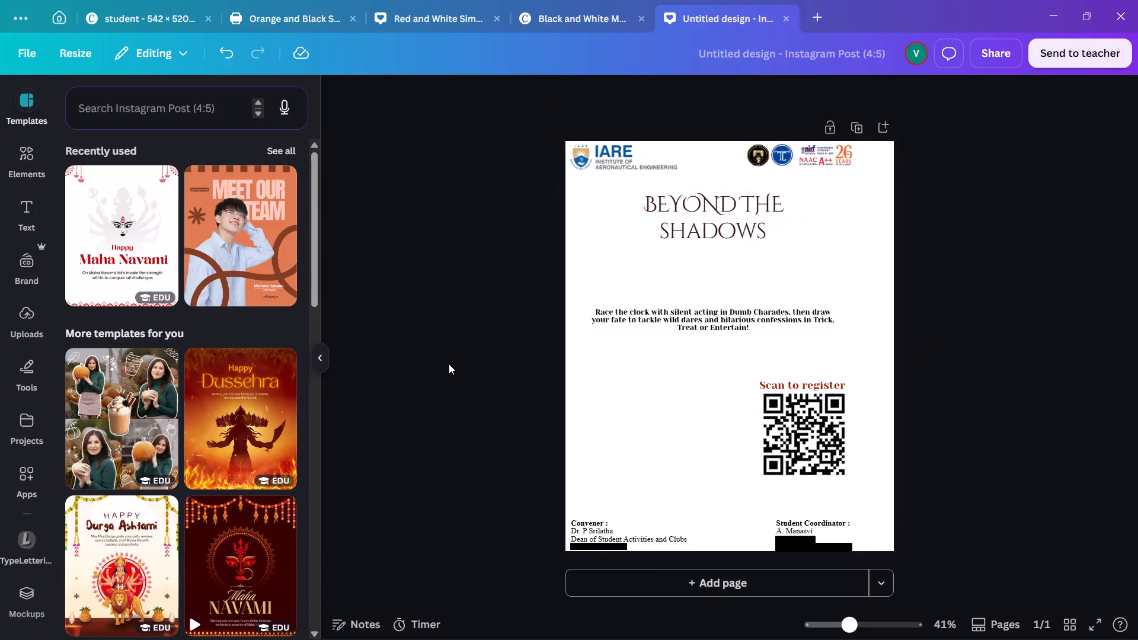
Check the original poster in Chrome and apply the default pale green-to-blue gradient as the new page's background in the Canva app.
key(alt+Tab)
click(612, 274)
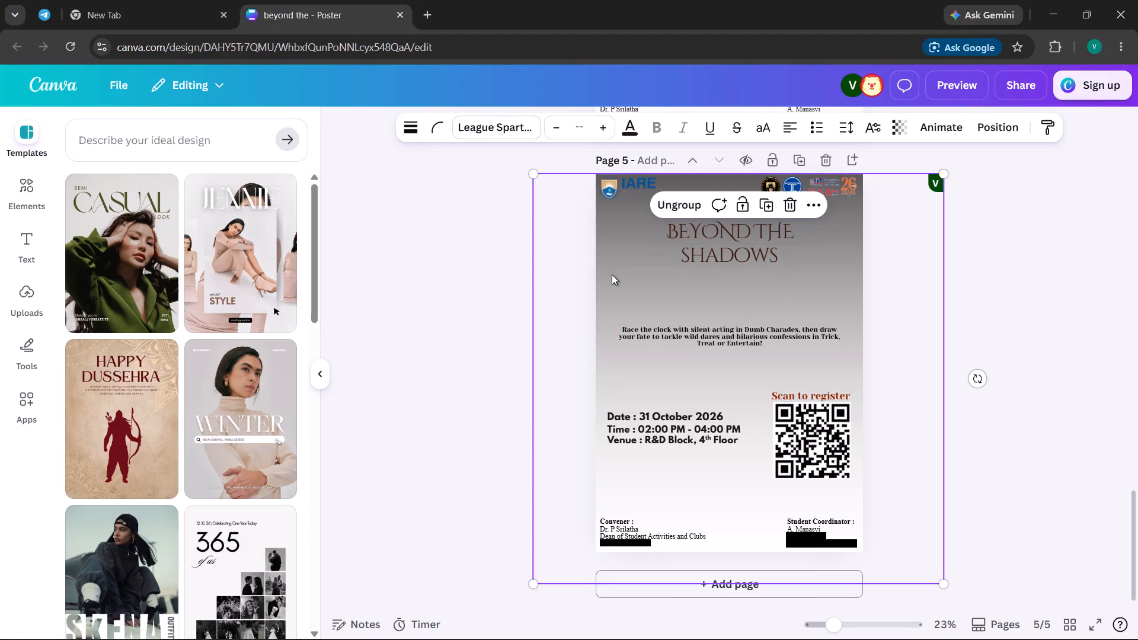
key(alt+Tab)
click(603, 232)
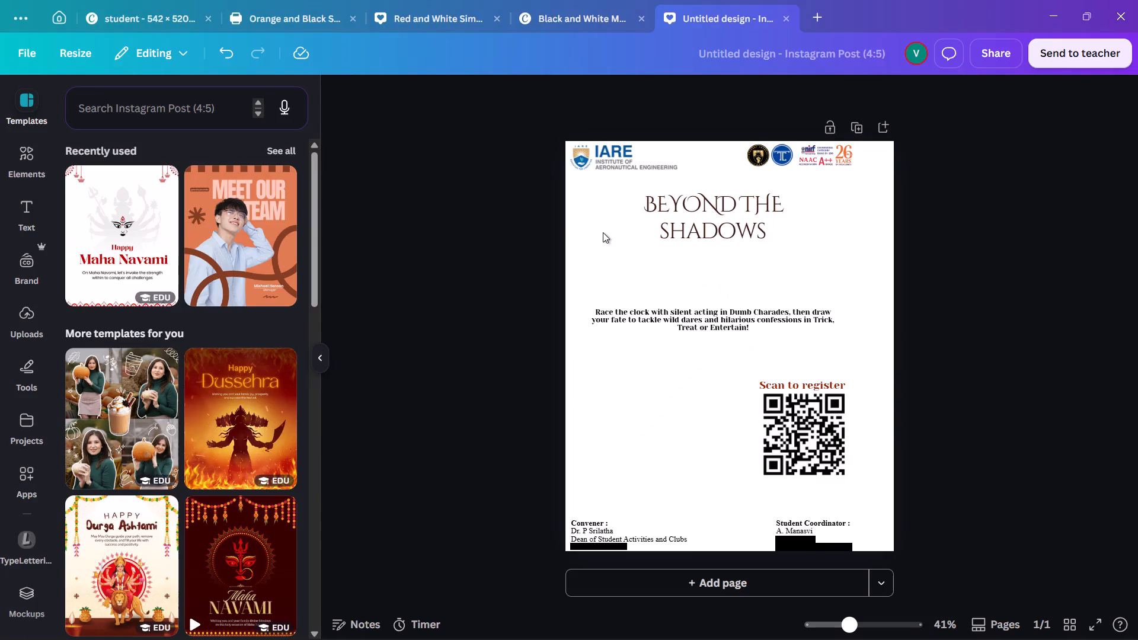
click(689, 99)
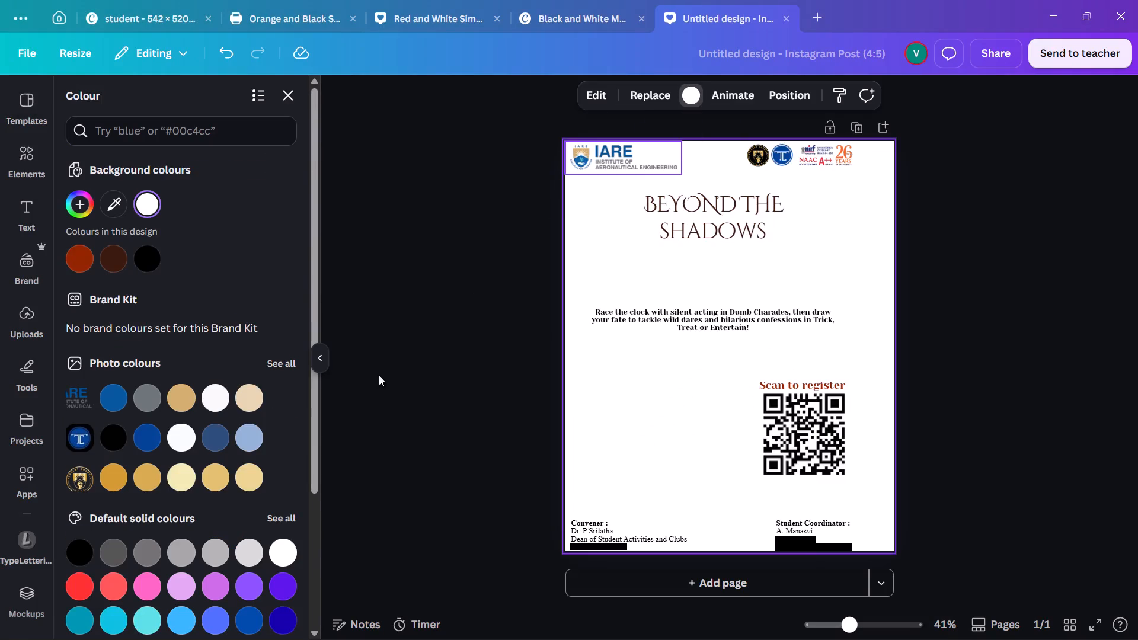
scroll(216, 408, down, 2)
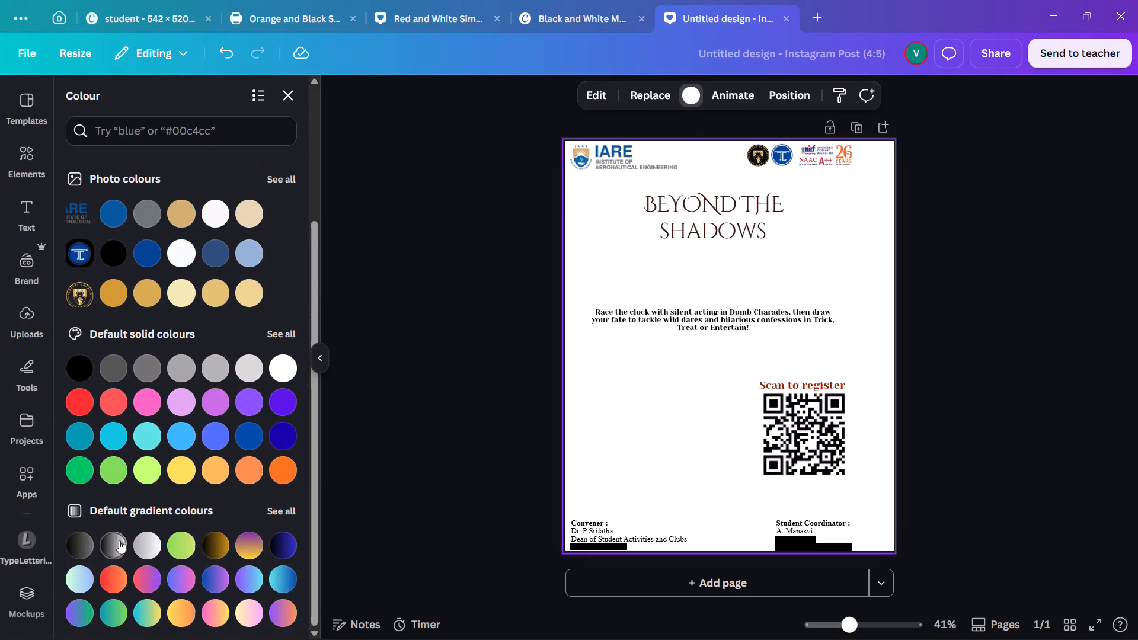
click(113, 544)
scroll(148, 533, down, 1)
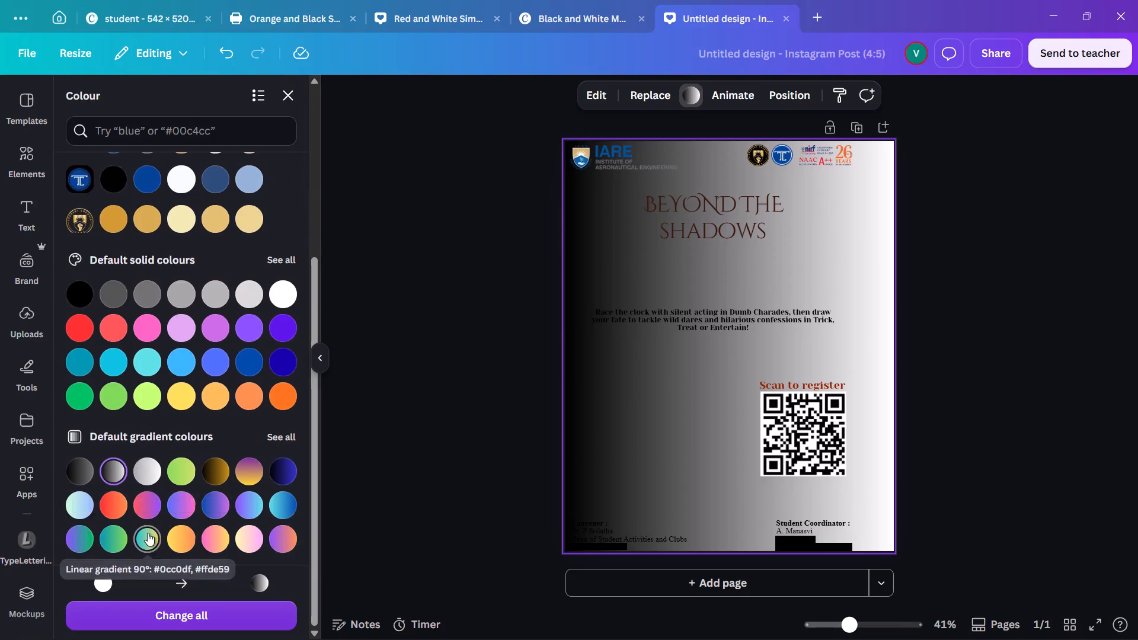
scroll(148, 533, down, 1)
click(85, 515)
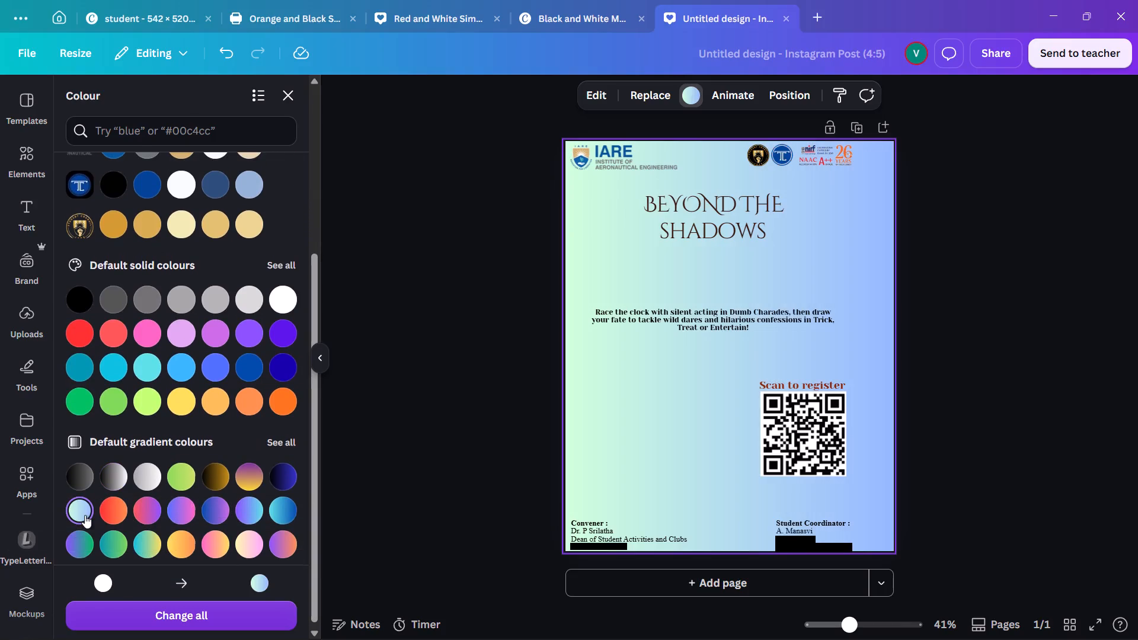
key(alt+Tab)
key(alt+Tab)
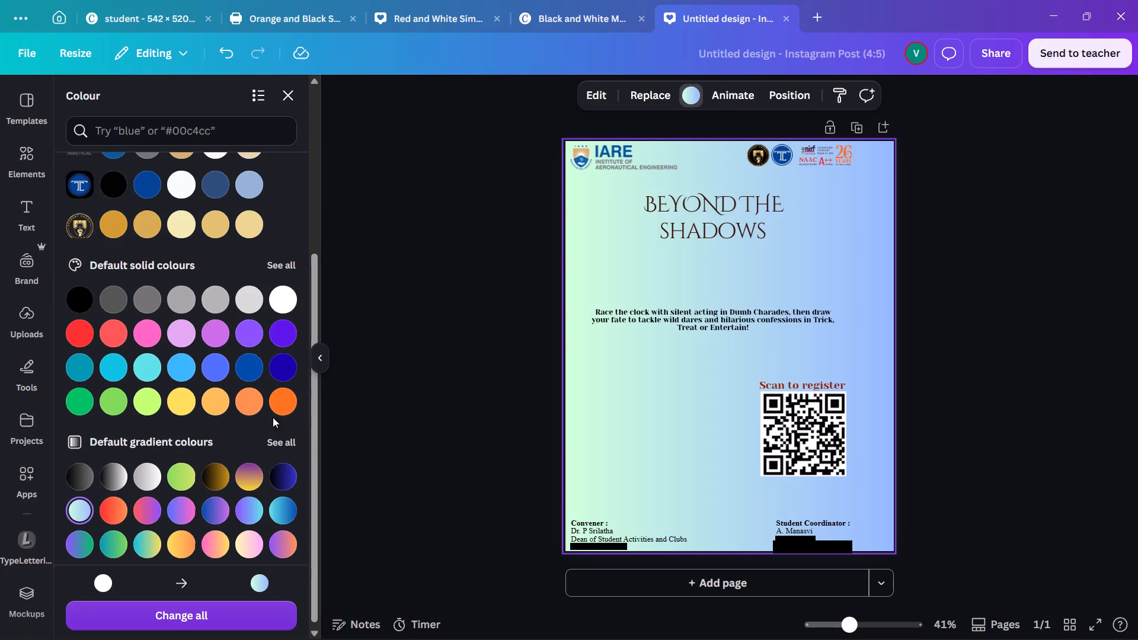
Collapse the colour options and shift the QR code slightly right and down, aligning its left edge with the Student Coordinator text.
click(322, 366)
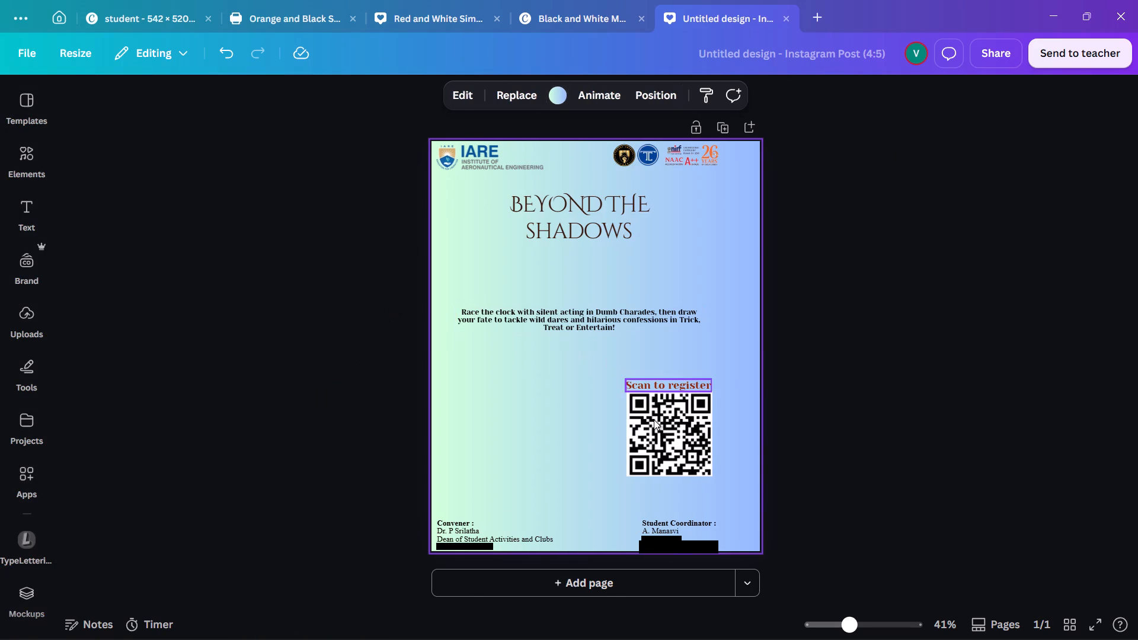
click(654, 420)
drag(654, 420, 672, 428)
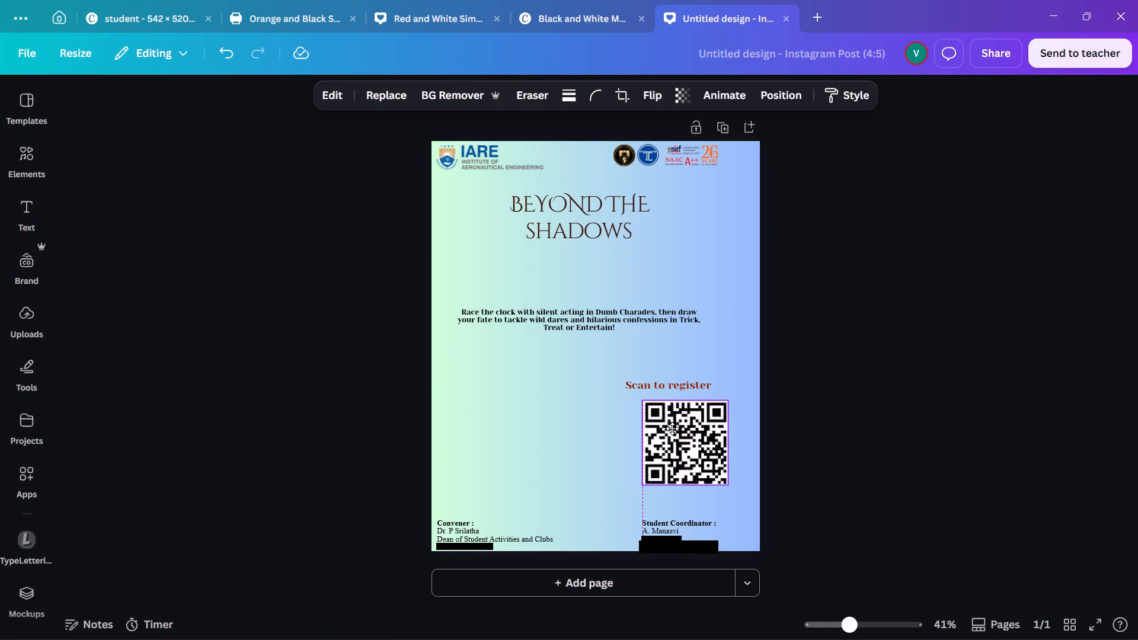
drag(672, 428, 672, 425)
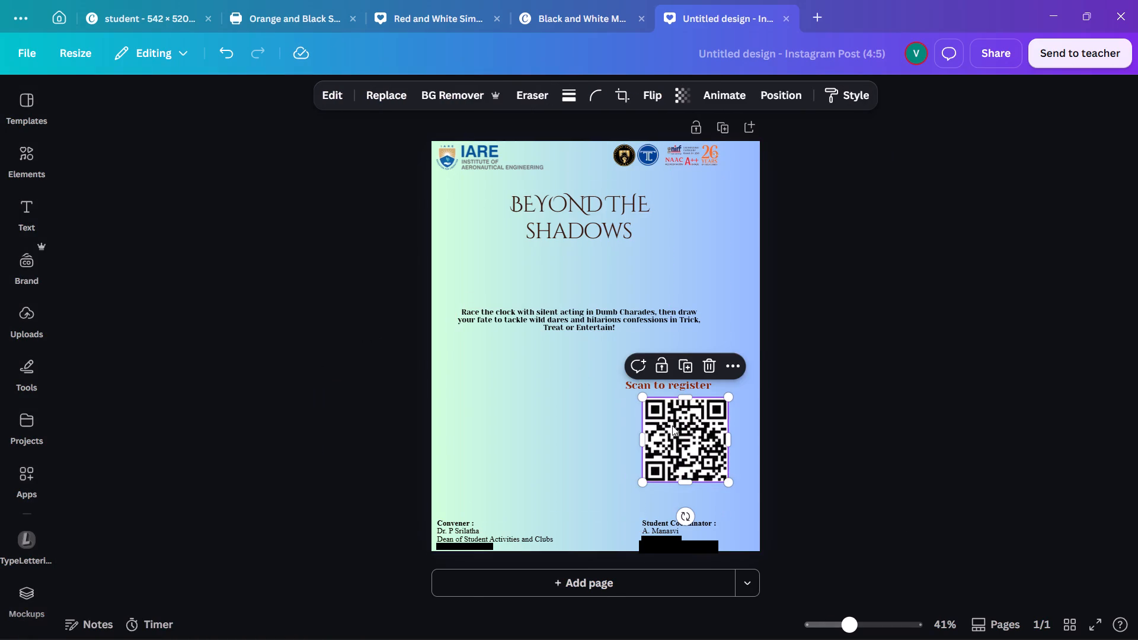
Move the "Scan to register" caption slightly right so it is centred directly above the QR code.
click(775, 412)
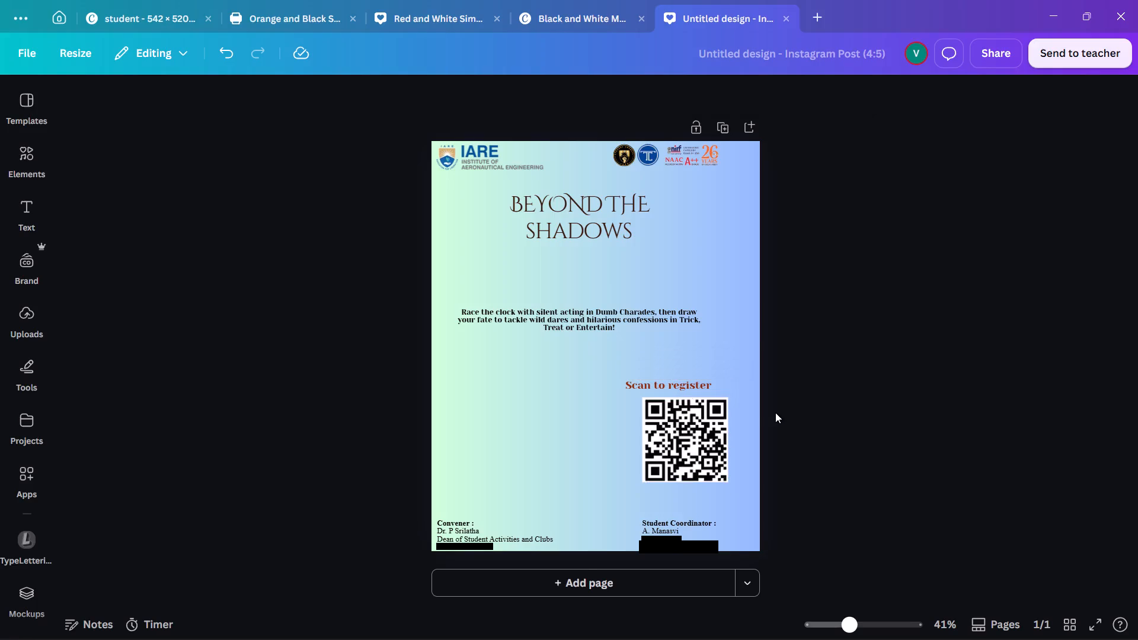
drag(651, 388, 656, 389)
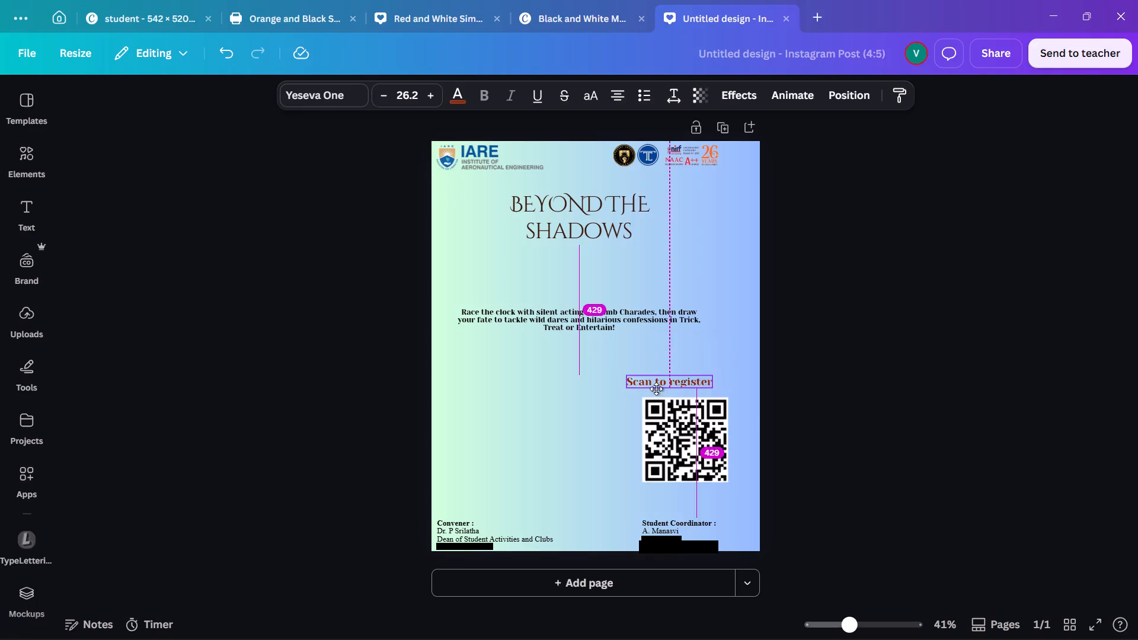
drag(656, 389, 667, 388)
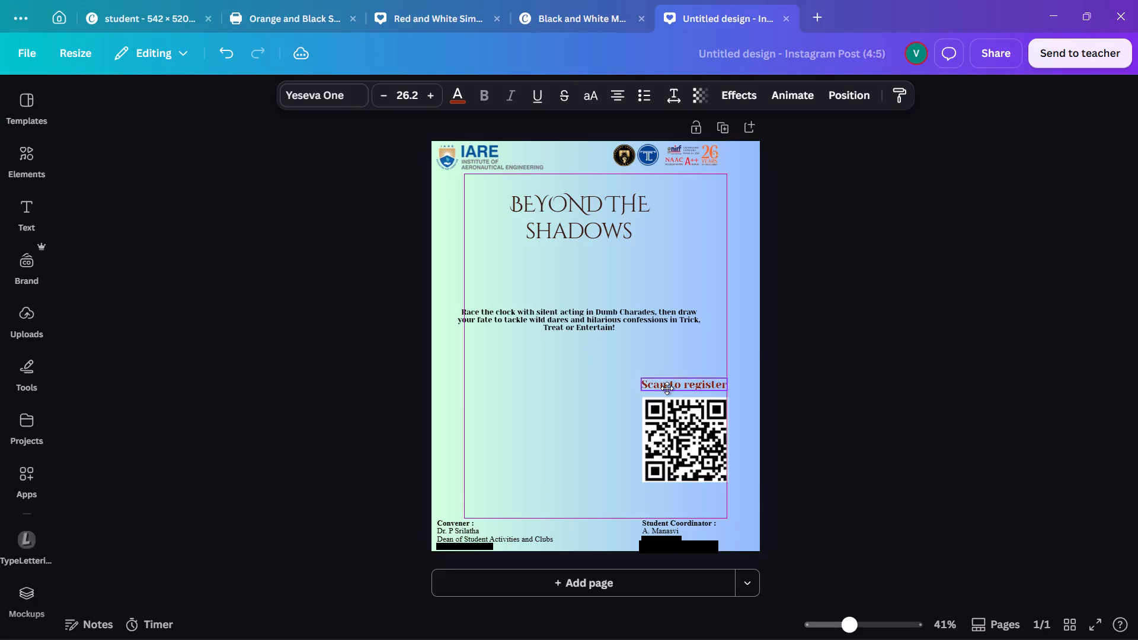
drag(667, 388, 667, 389)
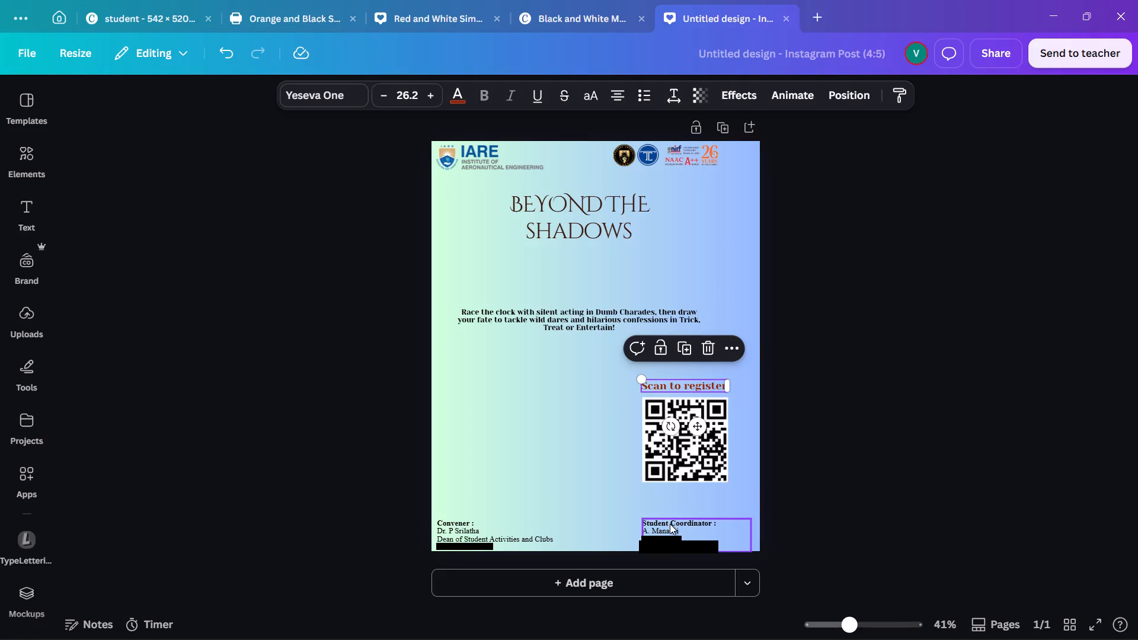
Move the Student Coordinator contact block slightly right along the bottom of the page, keeping its top level with the Convener block.
click(667, 524)
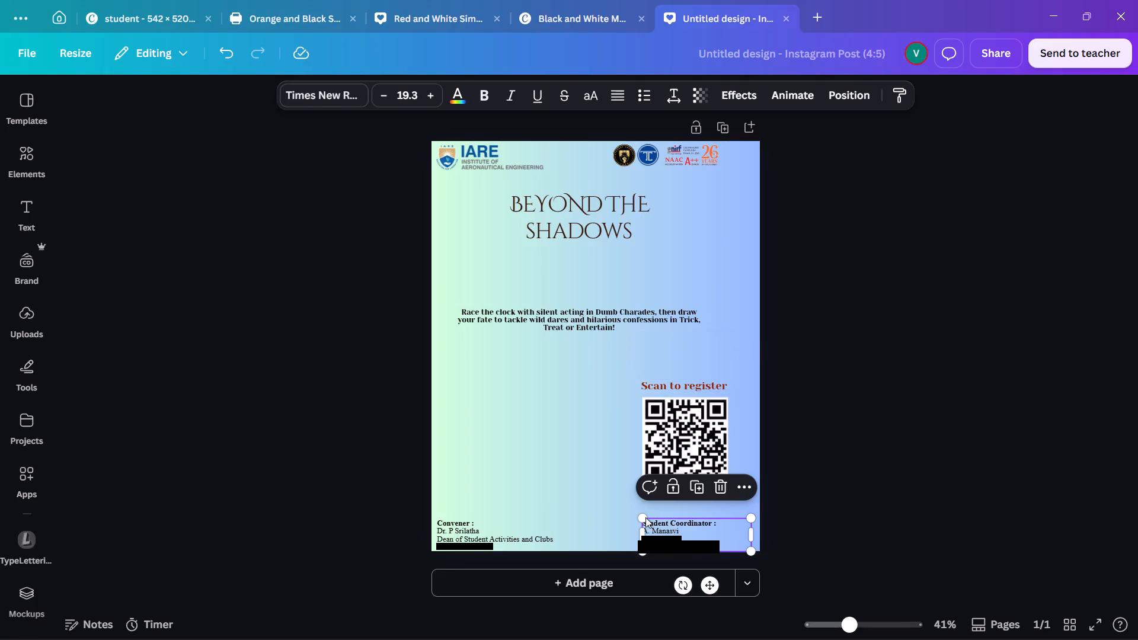
click(629, 511)
drag(629, 511, 713, 552)
drag(701, 529, 715, 524)
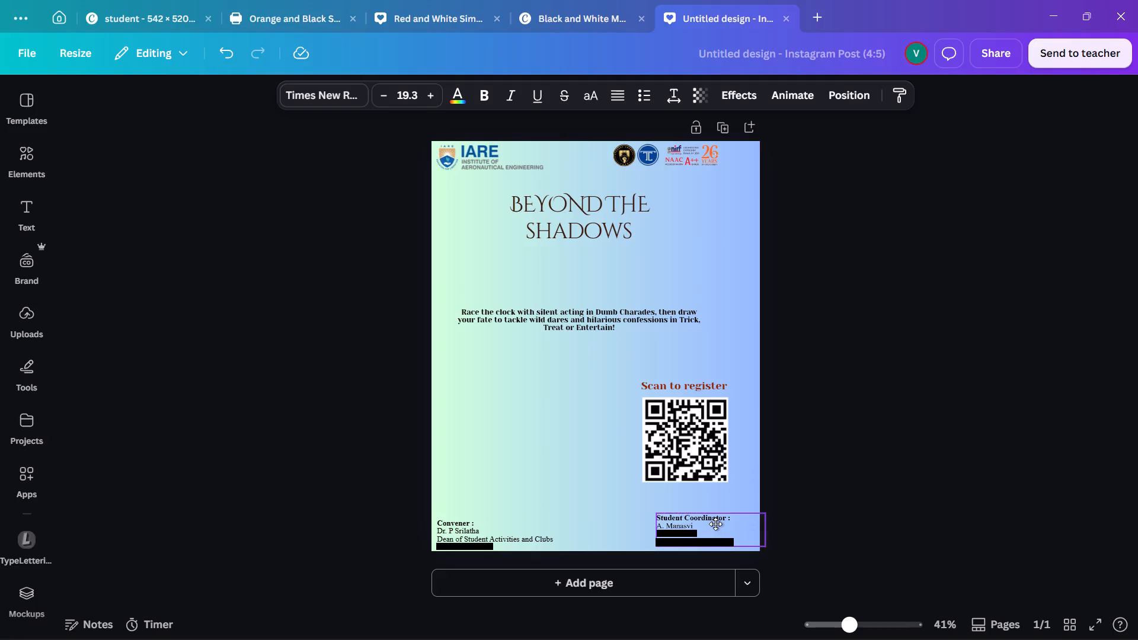
drag(715, 524, 716, 526)
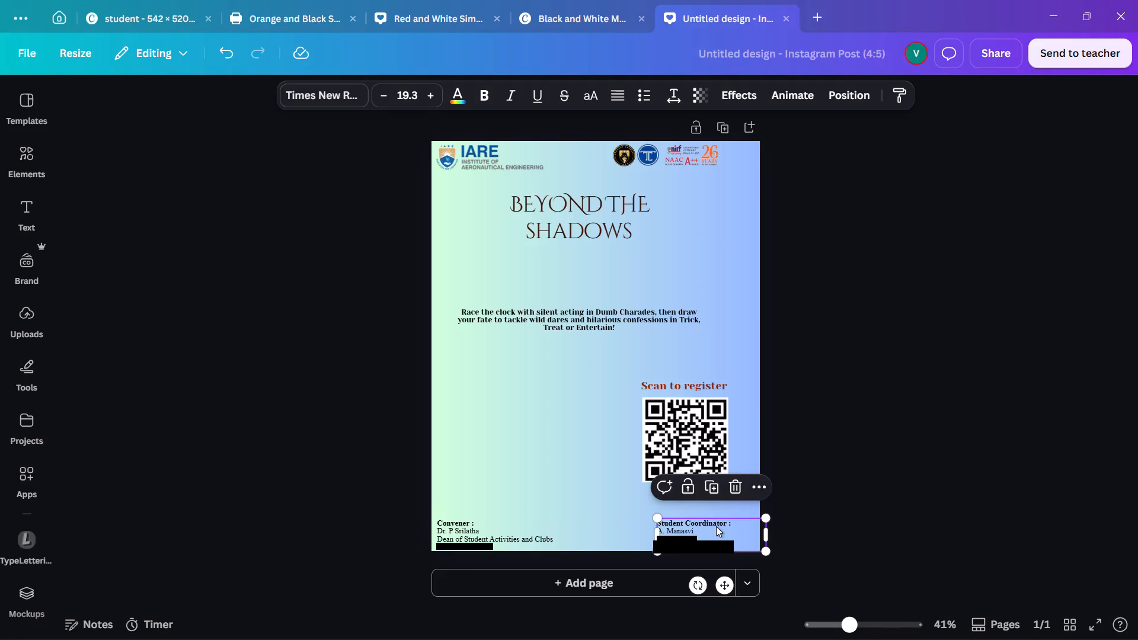
Reposition the Convener contact block so it sits slightly in from the page's left edge and a little above the bottom edge.
double_click(493, 529)
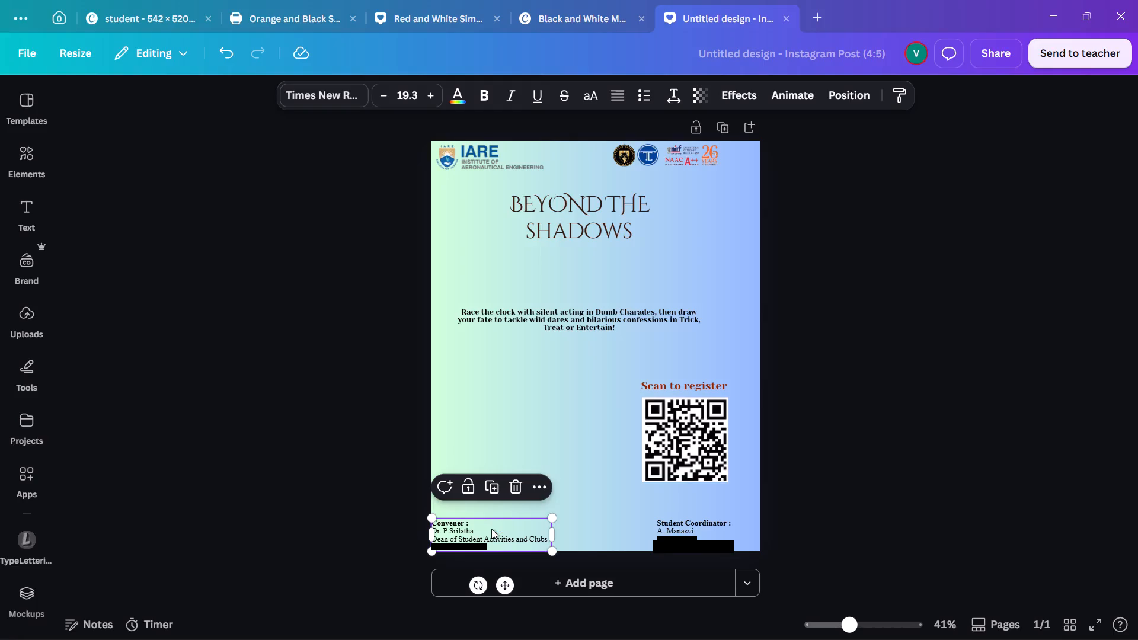
click(408, 523)
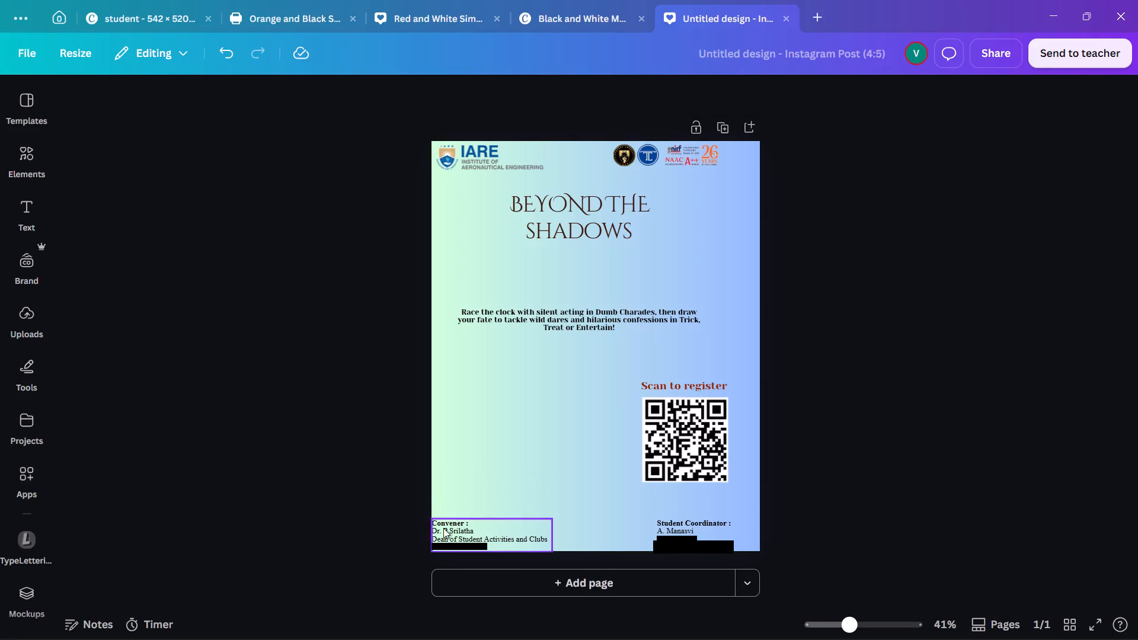
click(443, 528)
key(Right)
key(Right)
key(Right)
key(Right)
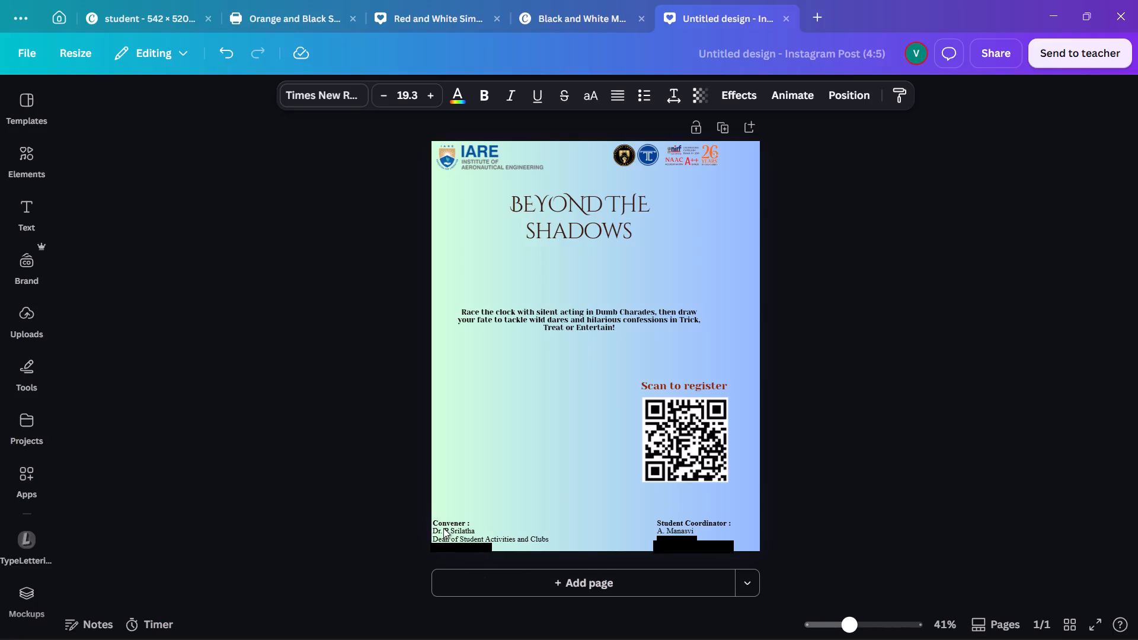
key(Right)
key(Right)
key(Right)
key(Right)
key(Up)
key(Up)
key(Up)
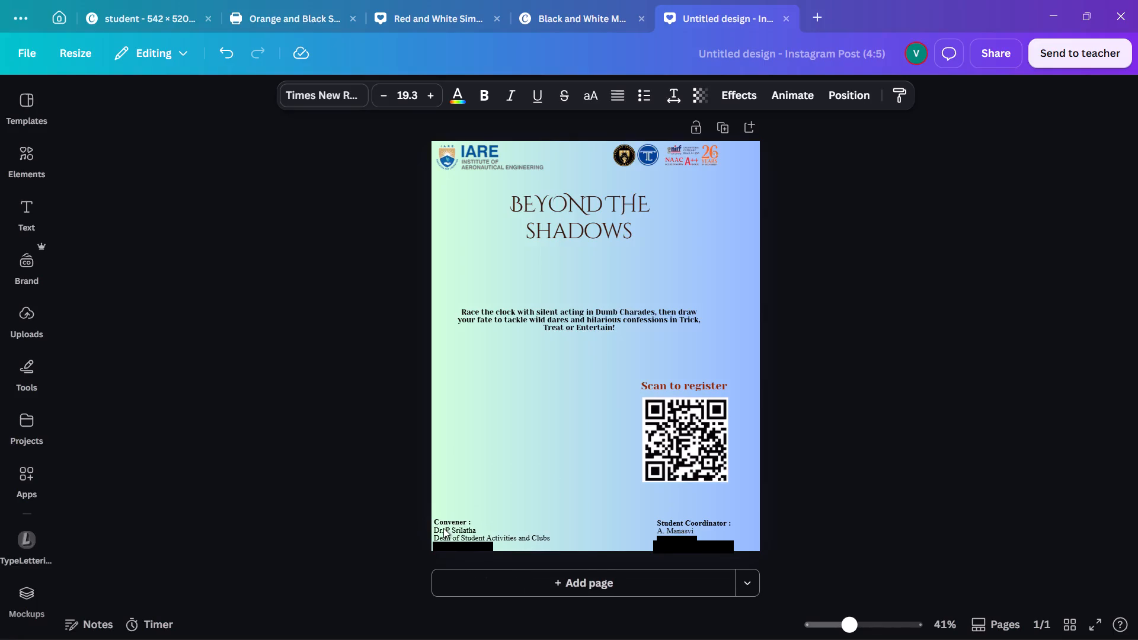
key(Up)
key(Up)
key(Up)
key(Up)
key(Up)
key(Right)
key(Right)
key(Right)
key(Right)
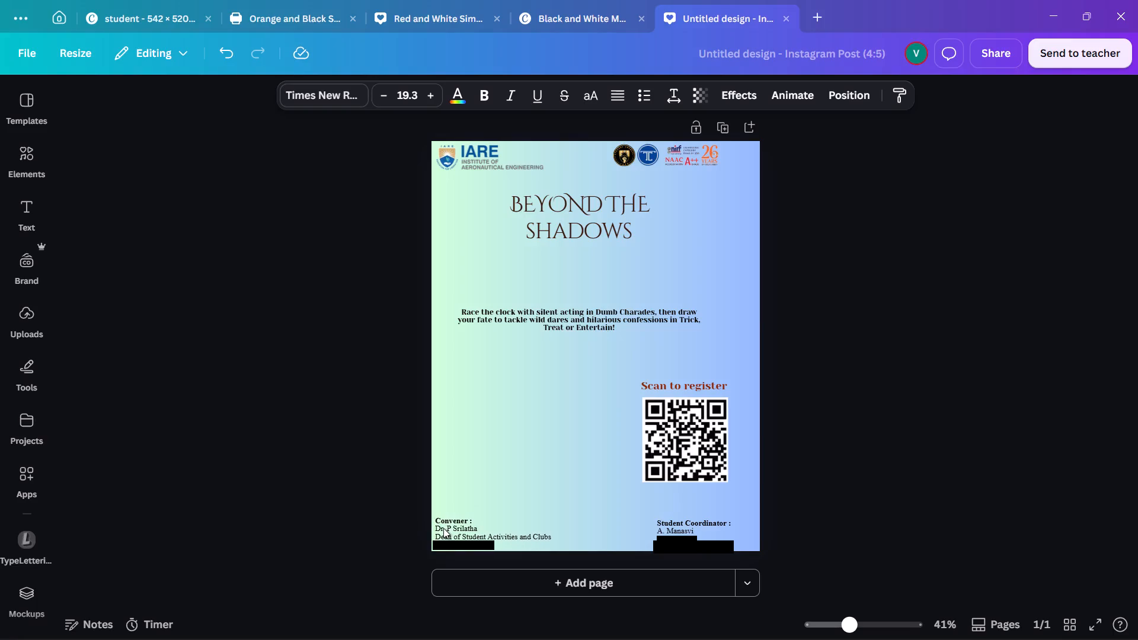
key(Right)
key(Right)
key(Right)
key(Right)
Nudge the Student Coordinator block further right and slightly up until its heading is about level with the Convener heading.
click(672, 528)
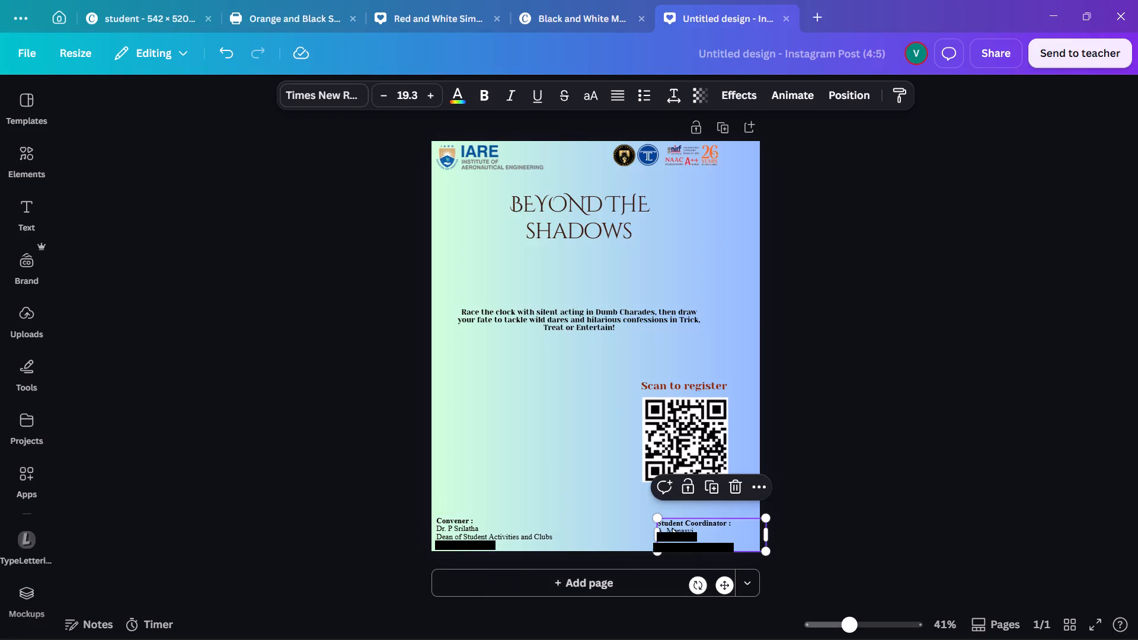
key(Up)
key(Up)
key(Up)
key(Up)
key(Up)
key(Up)
key(Up)
key(Right)
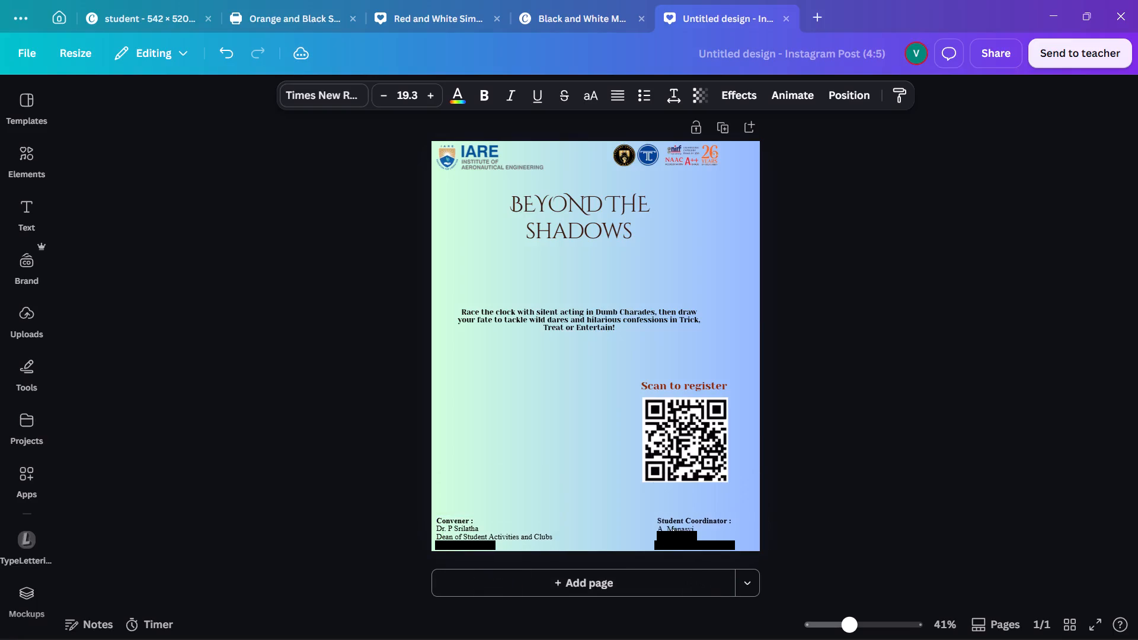
key(Right)
key(Right)
key(Right)
key(Right)
key(Right)
key(Right)
key(Right)
key(Right)
key(Right)
key(Right)
key(Right)
key(Right)
key(Right)
key(Right)
key(Right)
key(Right)
key(Right)
key(Right)
key(Right)
key(Right)
key(Right)
key(Right)
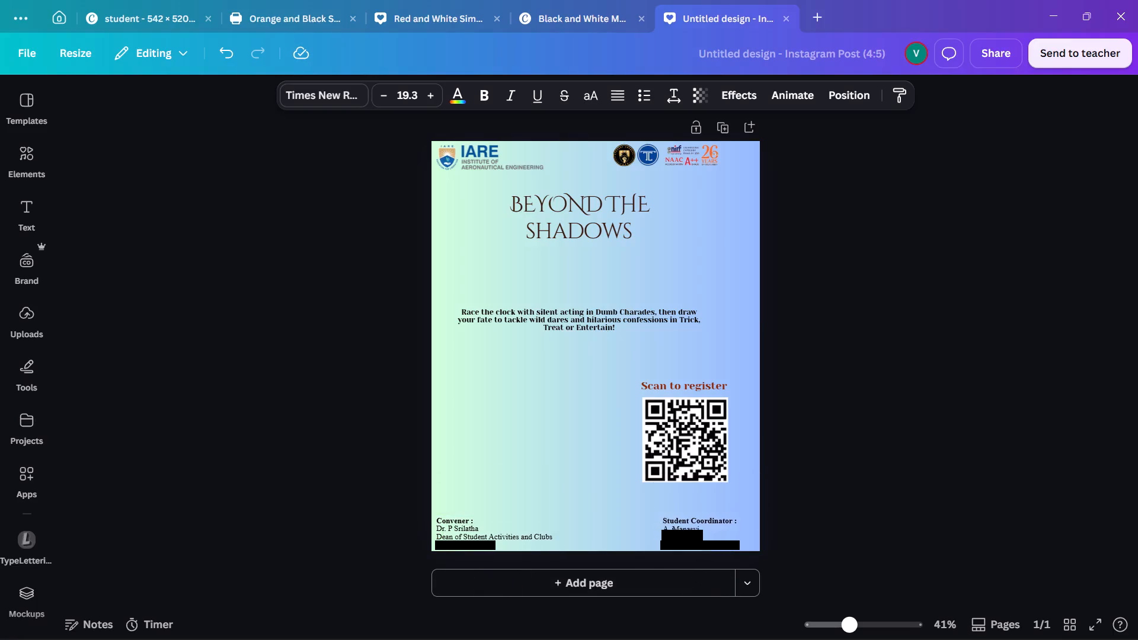
key(Up)
key(Up)
key(Up)
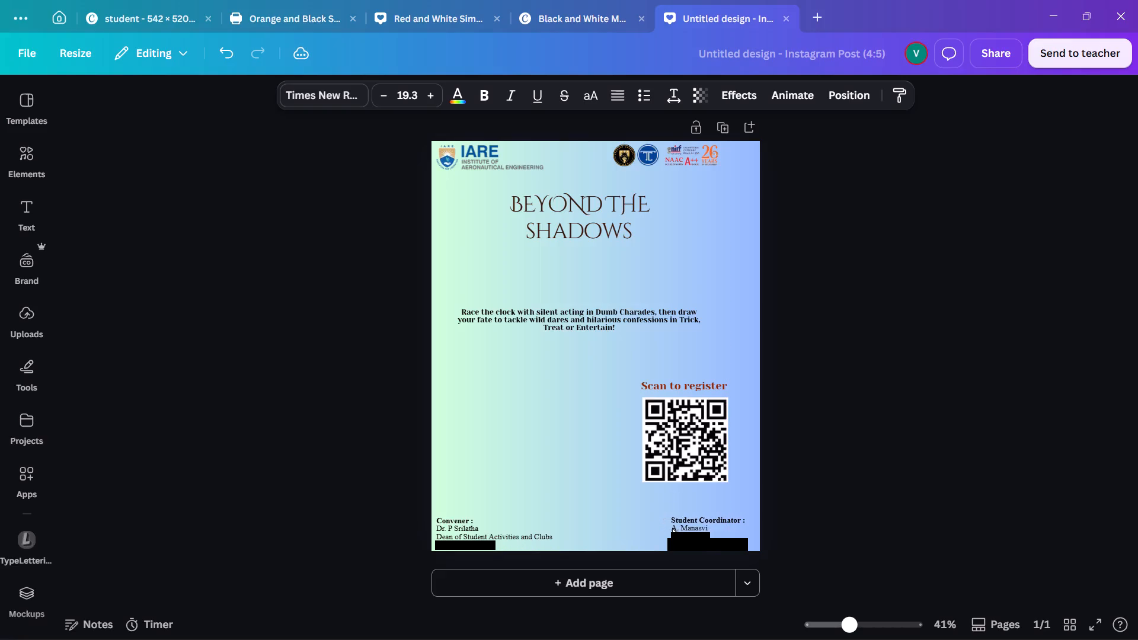
key(Down)
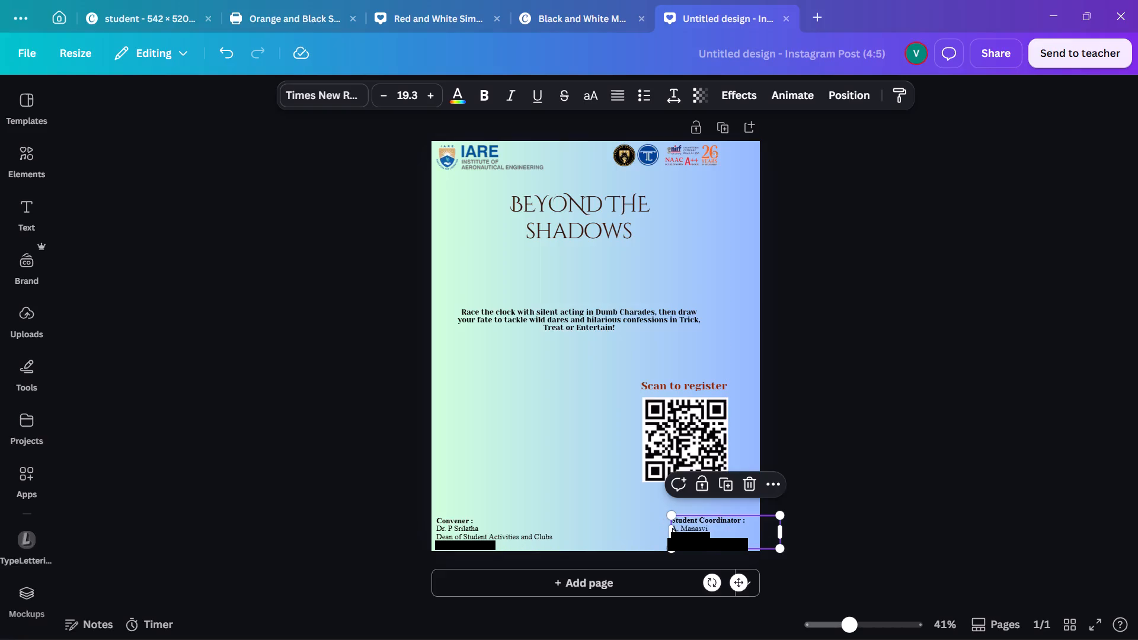
click(891, 470)
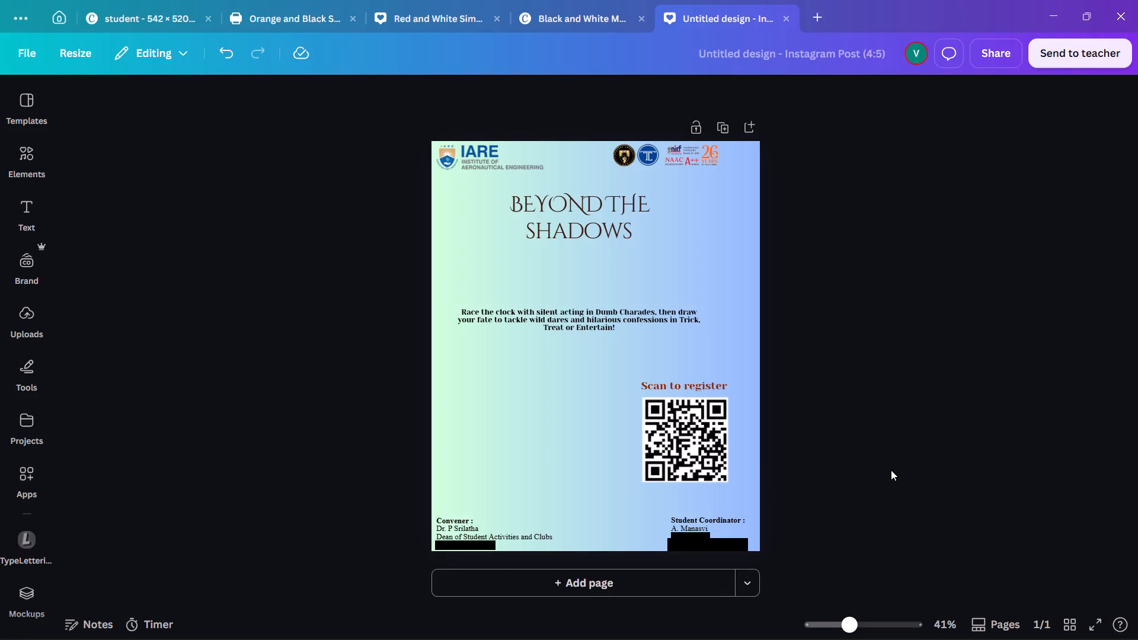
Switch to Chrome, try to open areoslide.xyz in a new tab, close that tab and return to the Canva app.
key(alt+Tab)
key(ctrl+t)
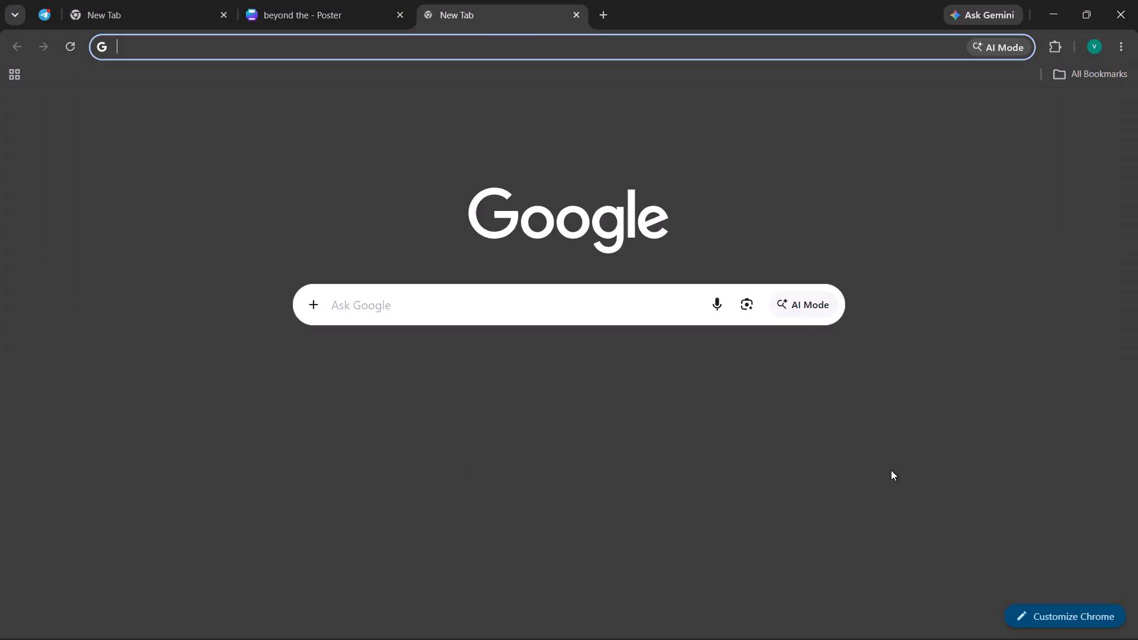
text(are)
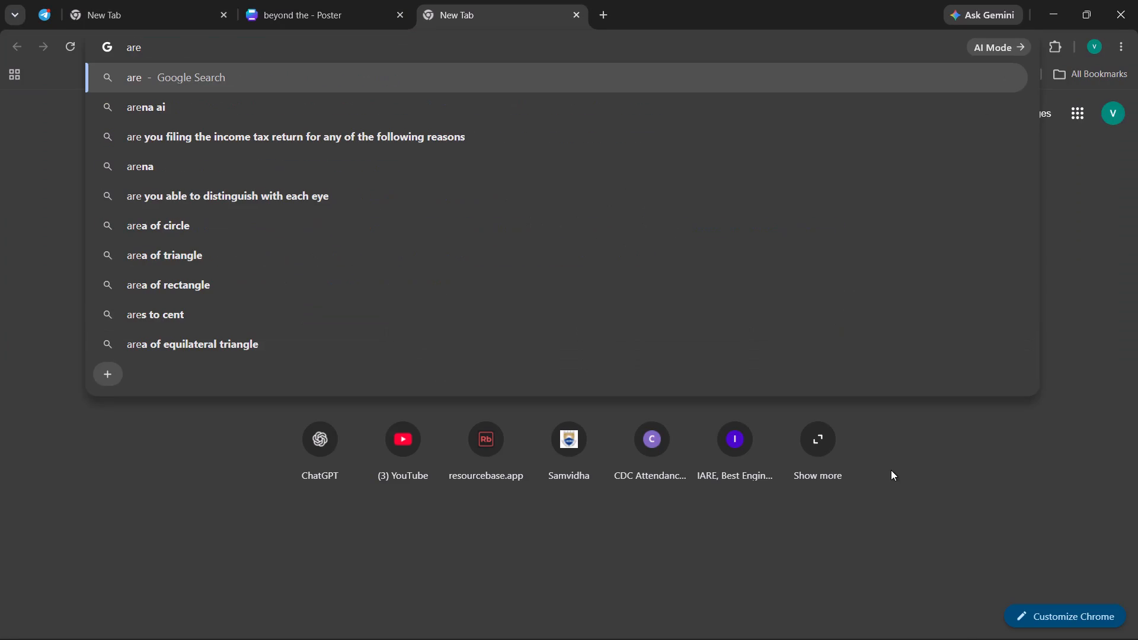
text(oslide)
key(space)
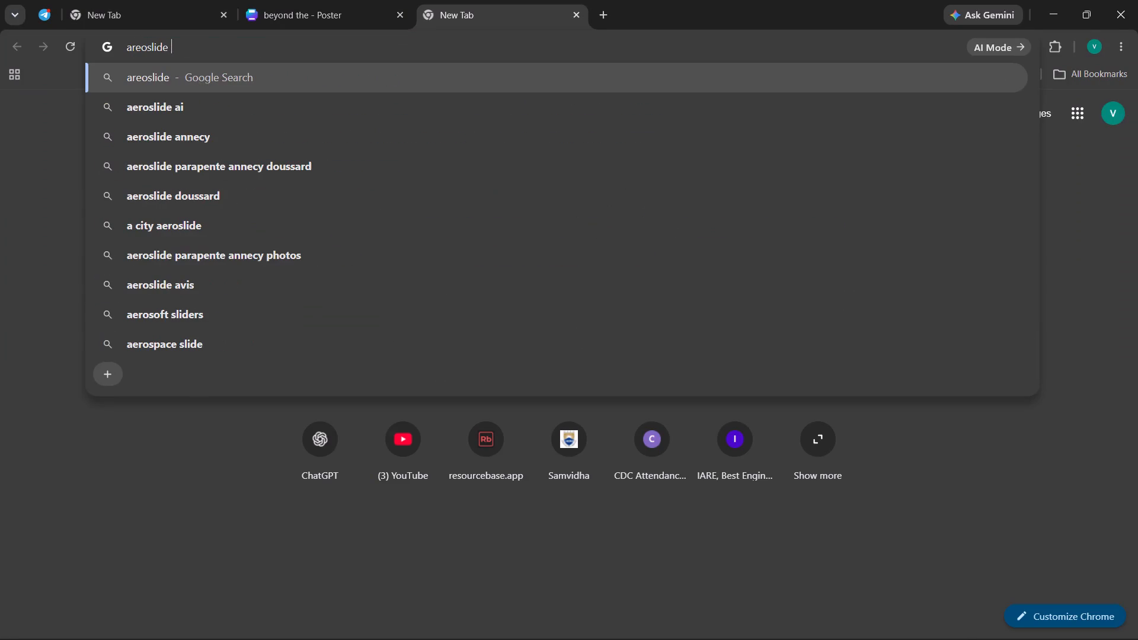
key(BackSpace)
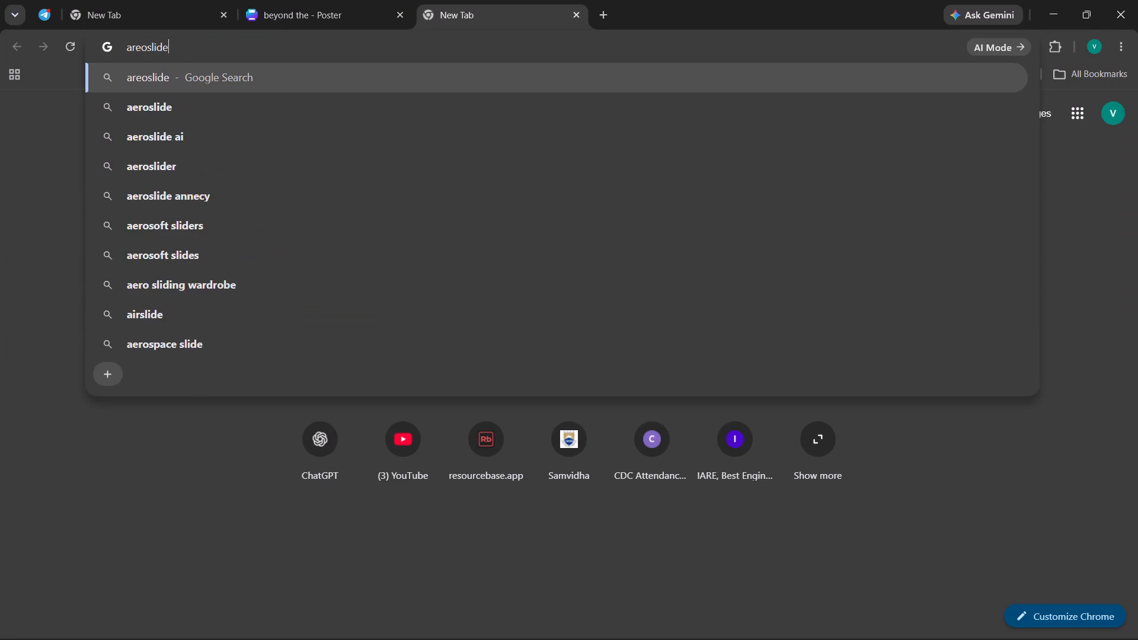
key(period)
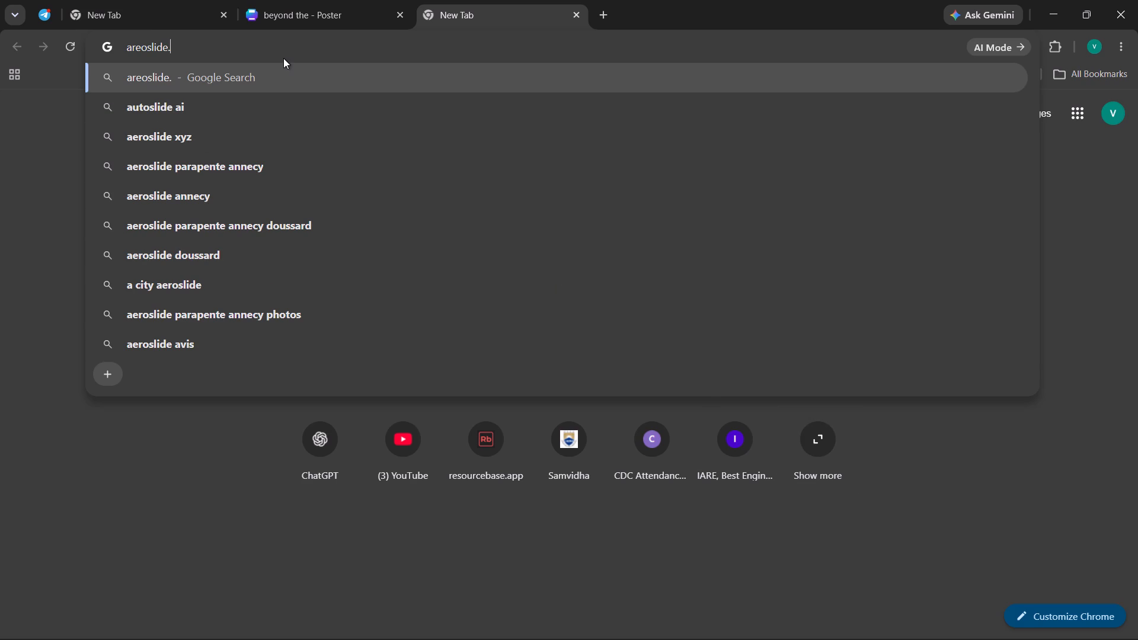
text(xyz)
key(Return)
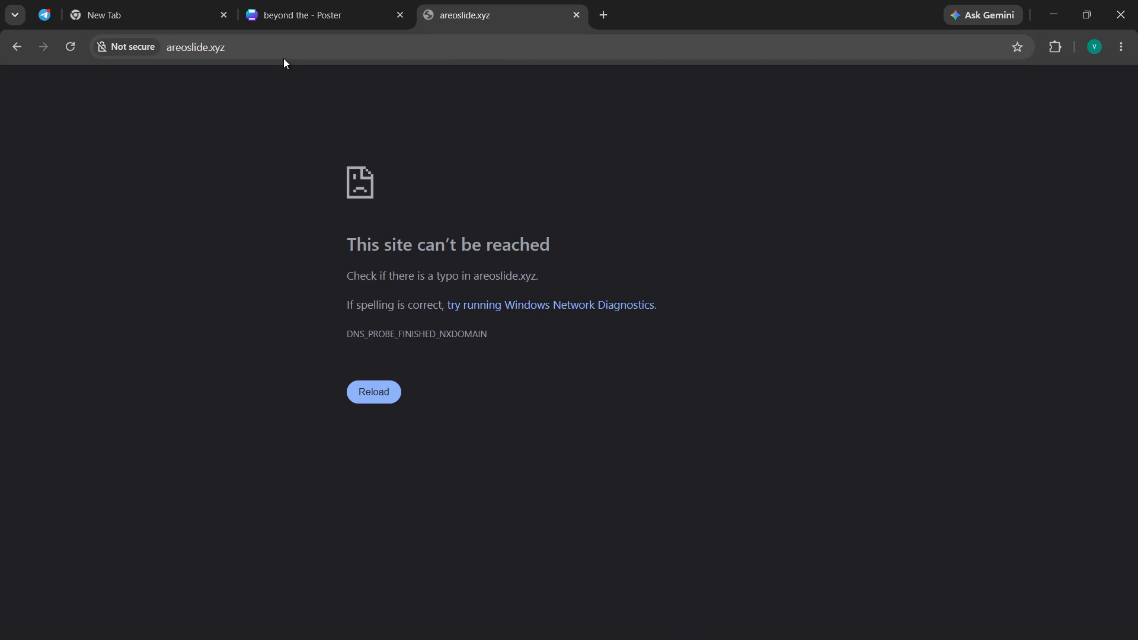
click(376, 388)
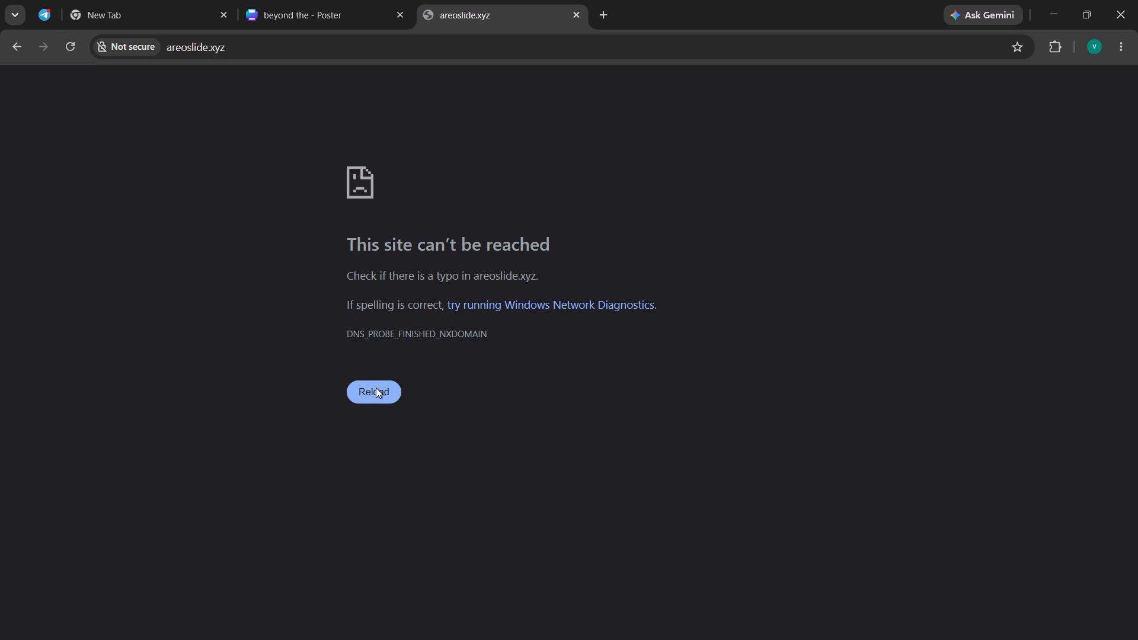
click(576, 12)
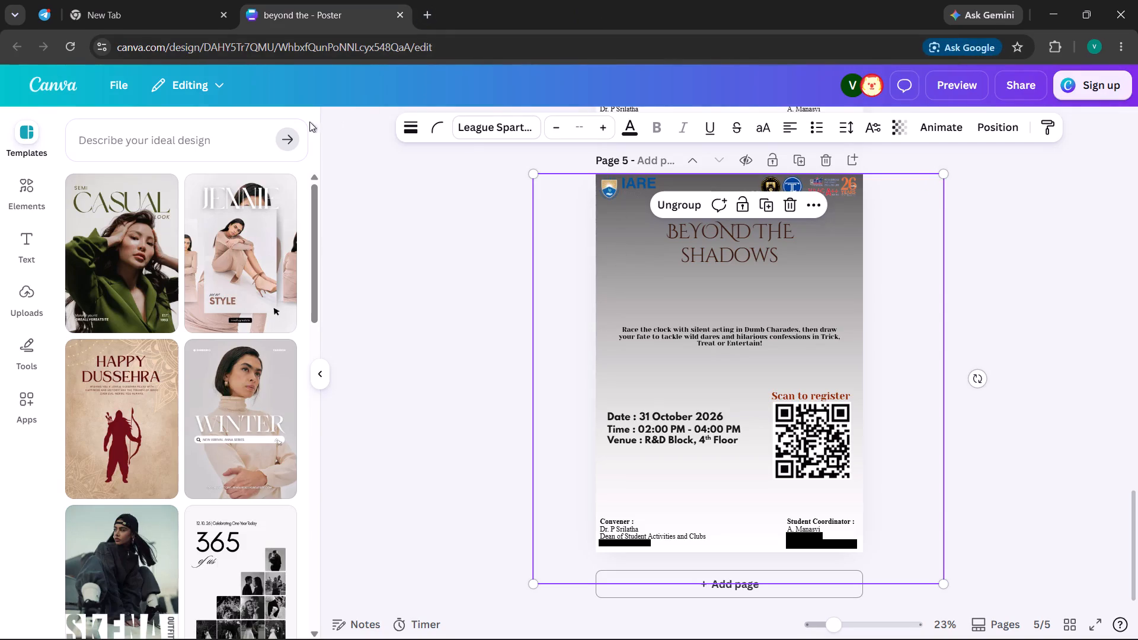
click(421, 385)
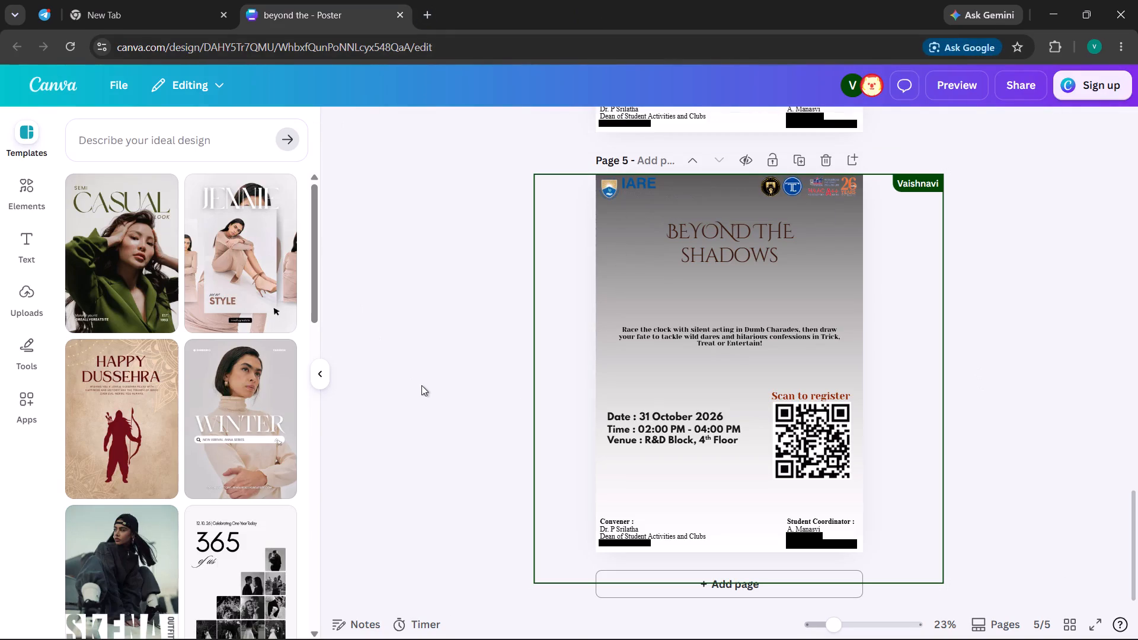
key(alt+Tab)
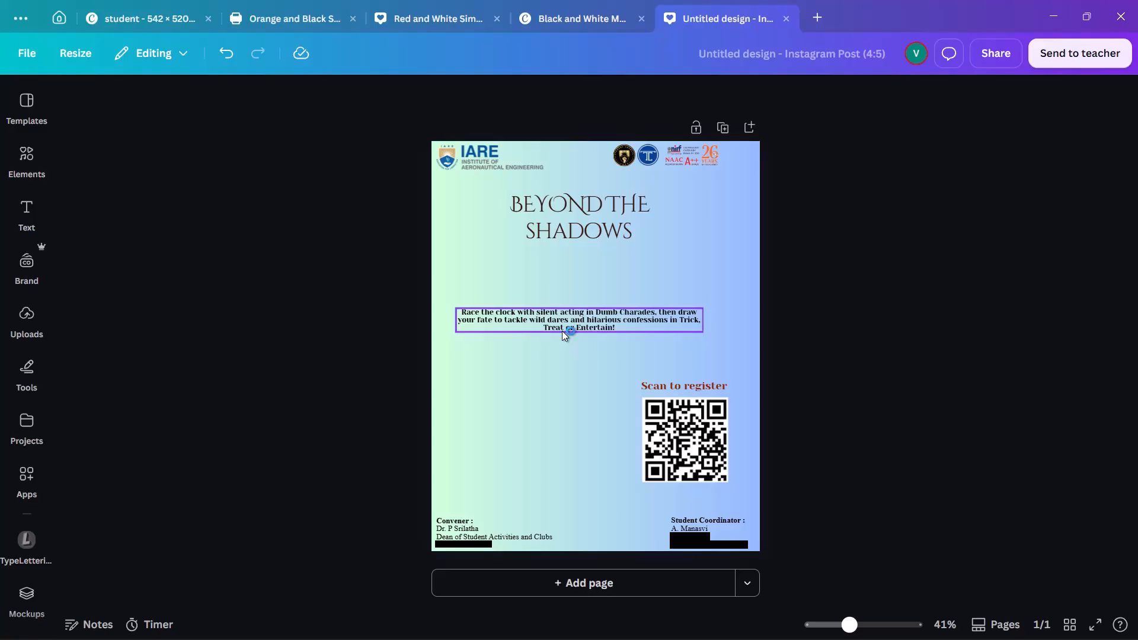
Switch to the poster in Chrome and ungroup the date, time and venue group on page 5.
key(alt+Tab)
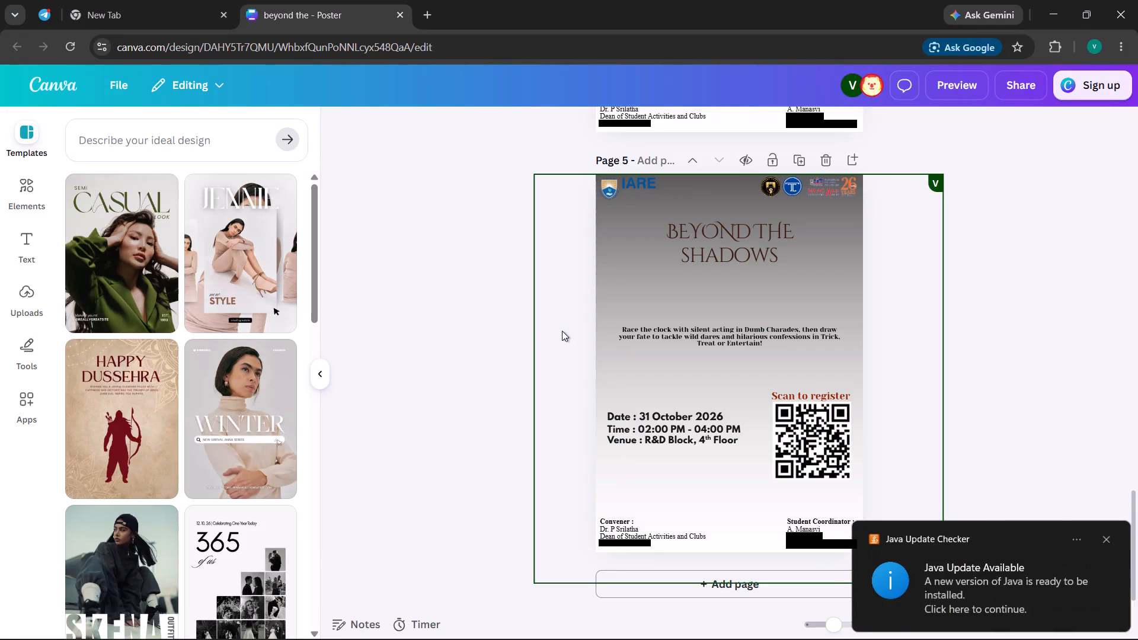
click(653, 416)
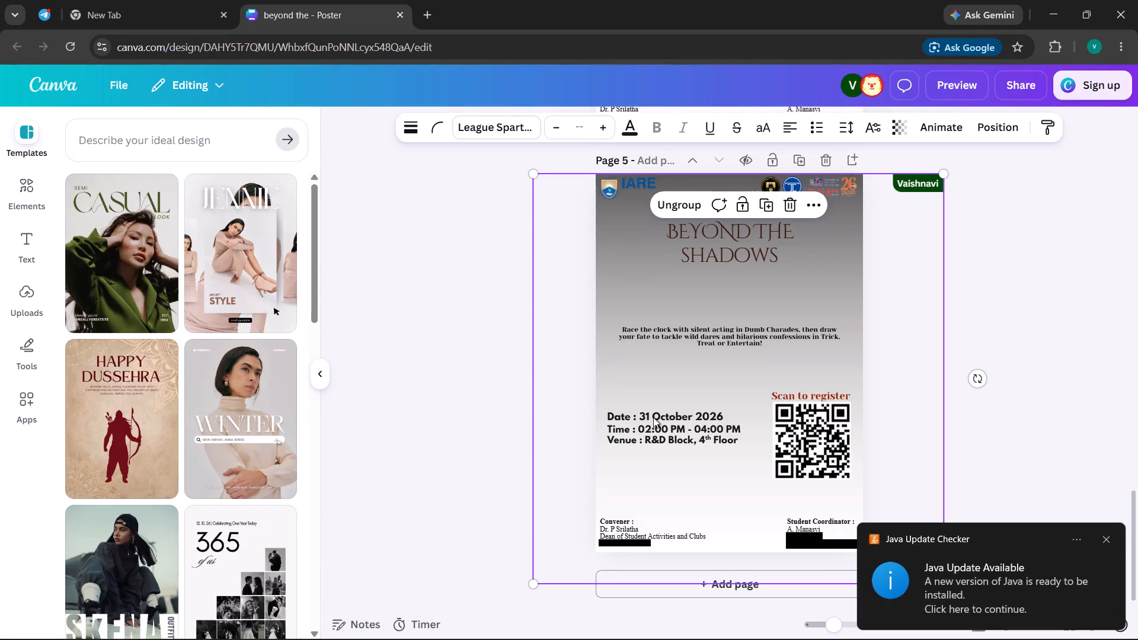
click(654, 418)
click(533, 390)
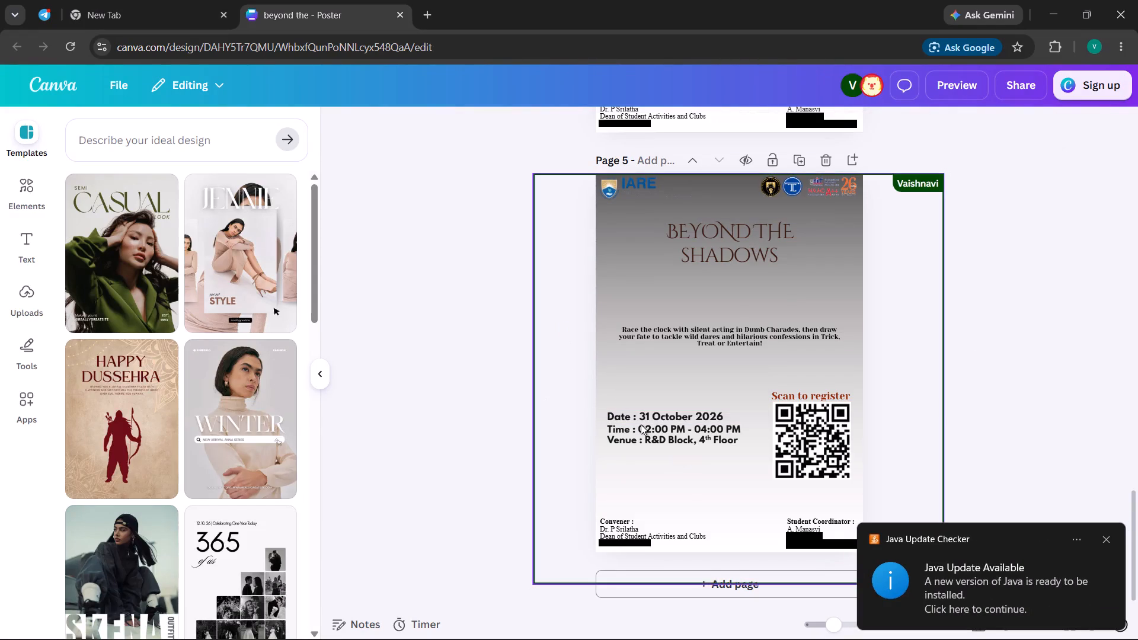
click(641, 424)
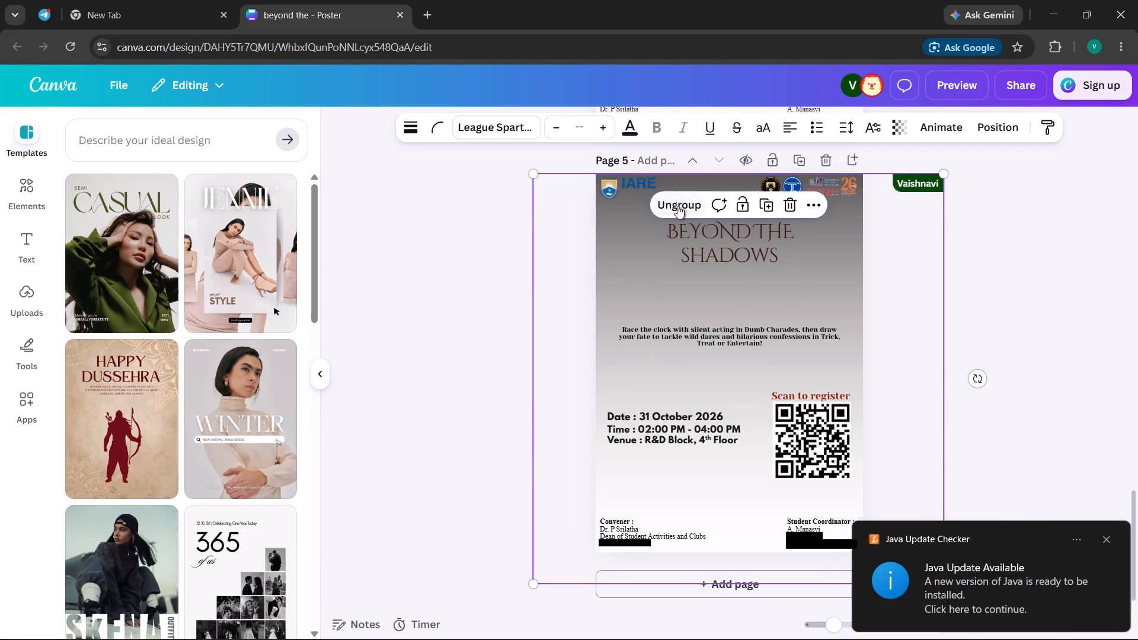
click(677, 206)
click(444, 316)
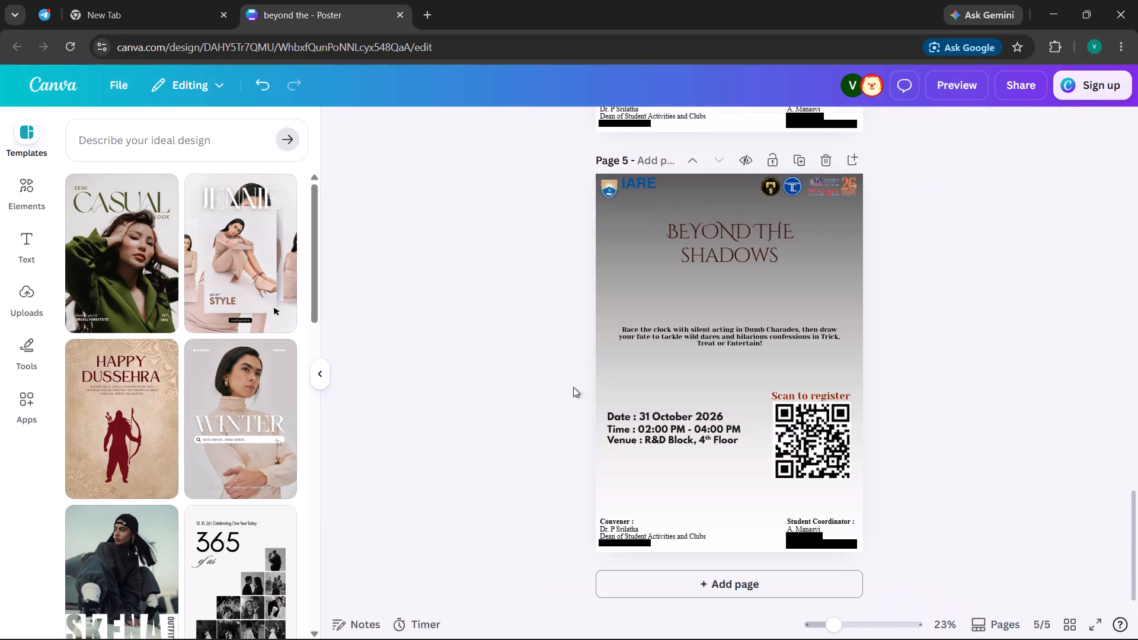
Group the date, time and venue lines on page 5 of the poster and copy the group.
click(624, 428)
click(570, 414)
drag(570, 414, 629, 441)
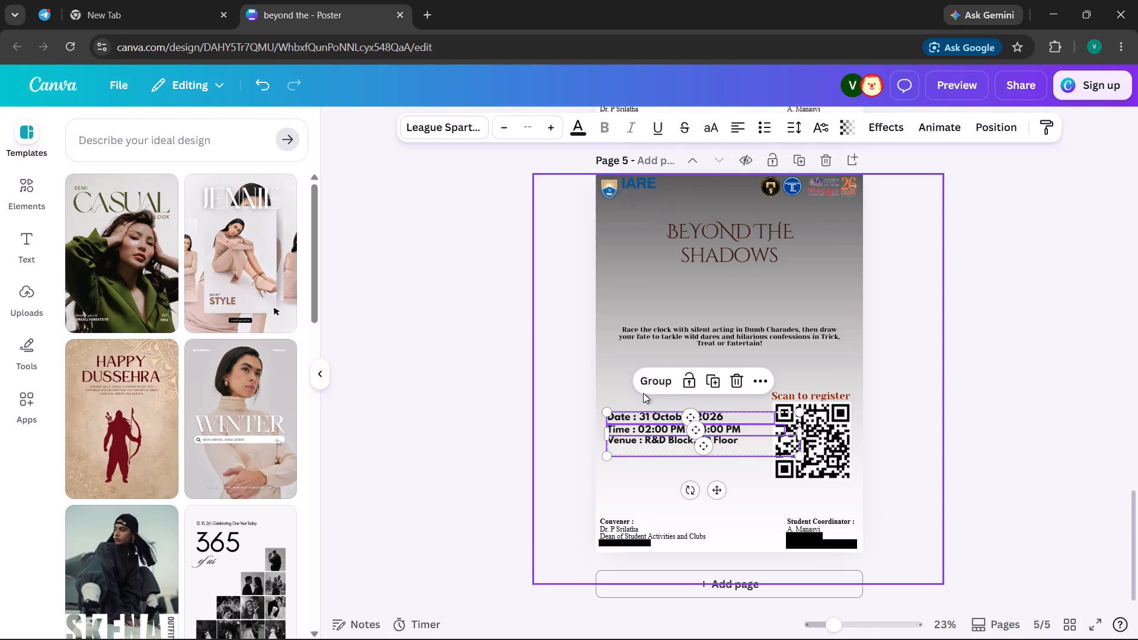
click(647, 382)
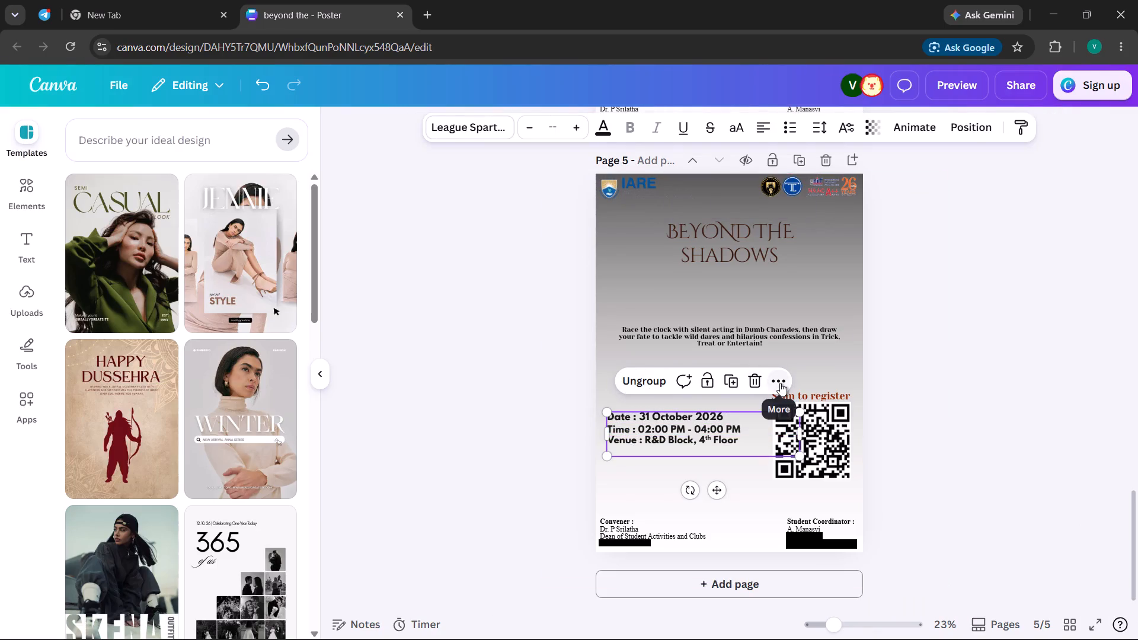
click(780, 383)
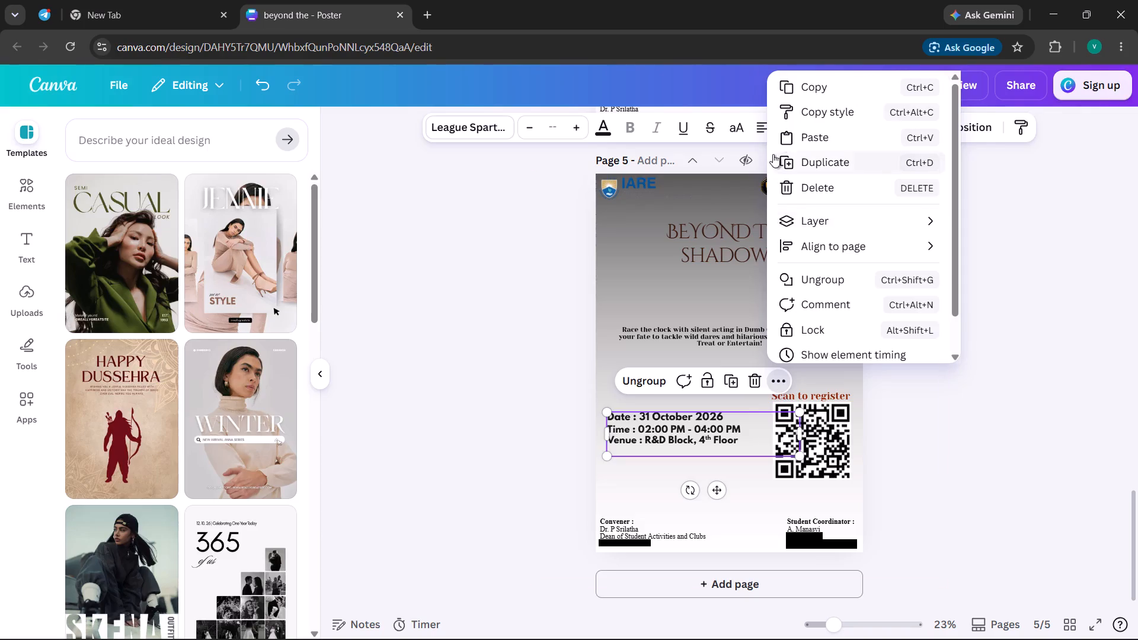
click(800, 82)
Switch to the Canva app, paste the date, time and venue group into the Instagram post and move it down beside the QR code.
key(alt+Tab)
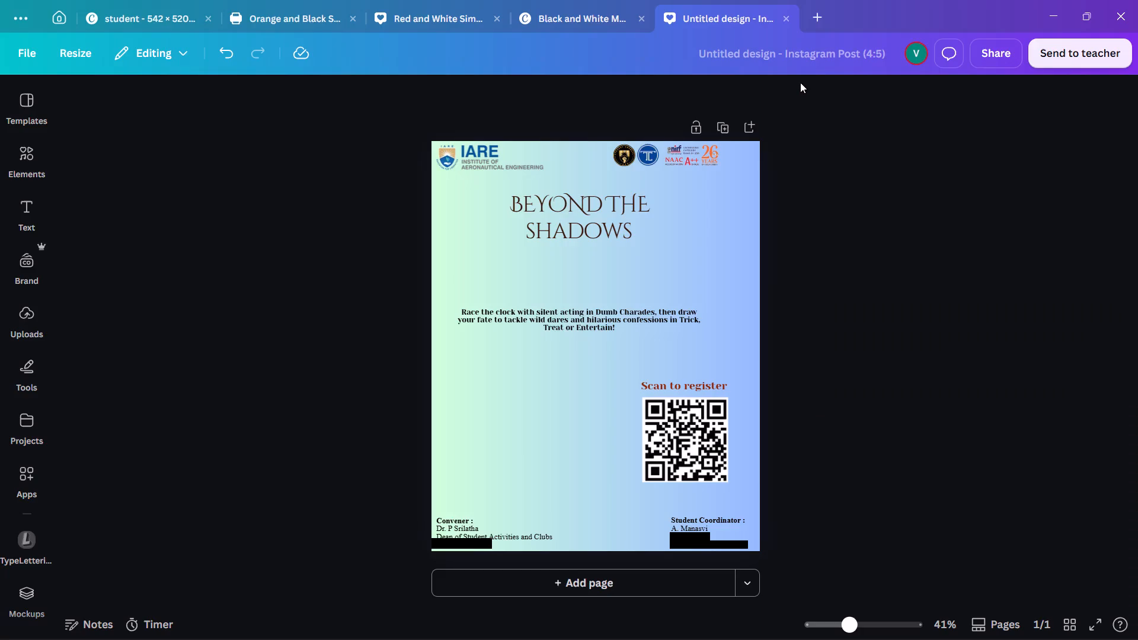
key(ctrl+v)
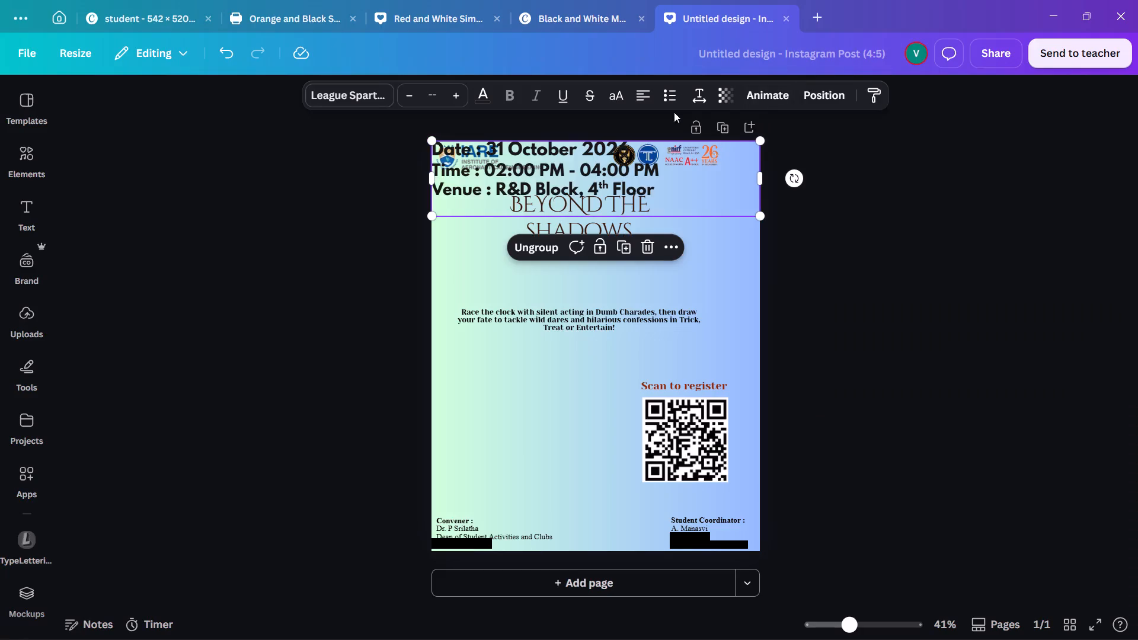
drag(708, 186, 725, 470)
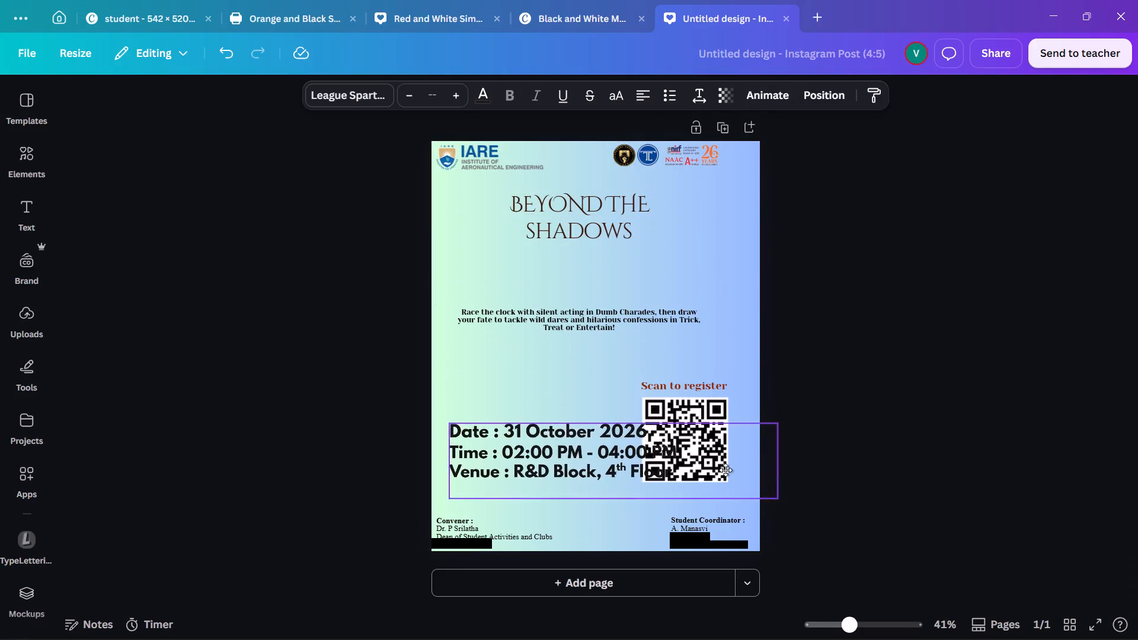
drag(725, 470, 720, 453)
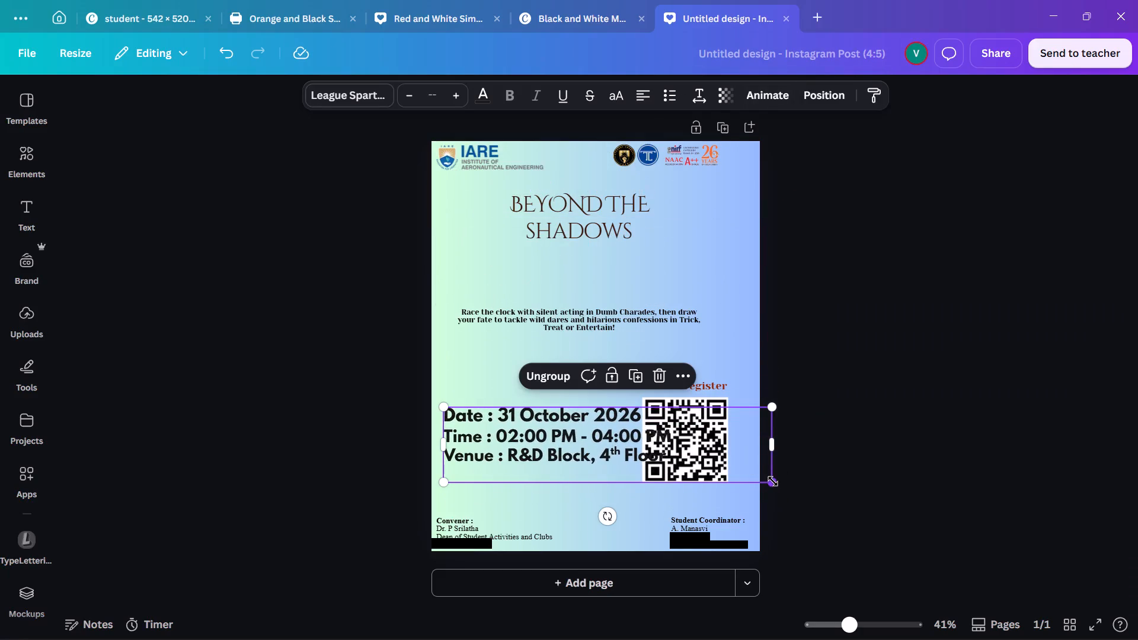
Shrink the date, time and venue group and narrow its frame so it ends just before the QR code.
drag(773, 481, 643, 491)
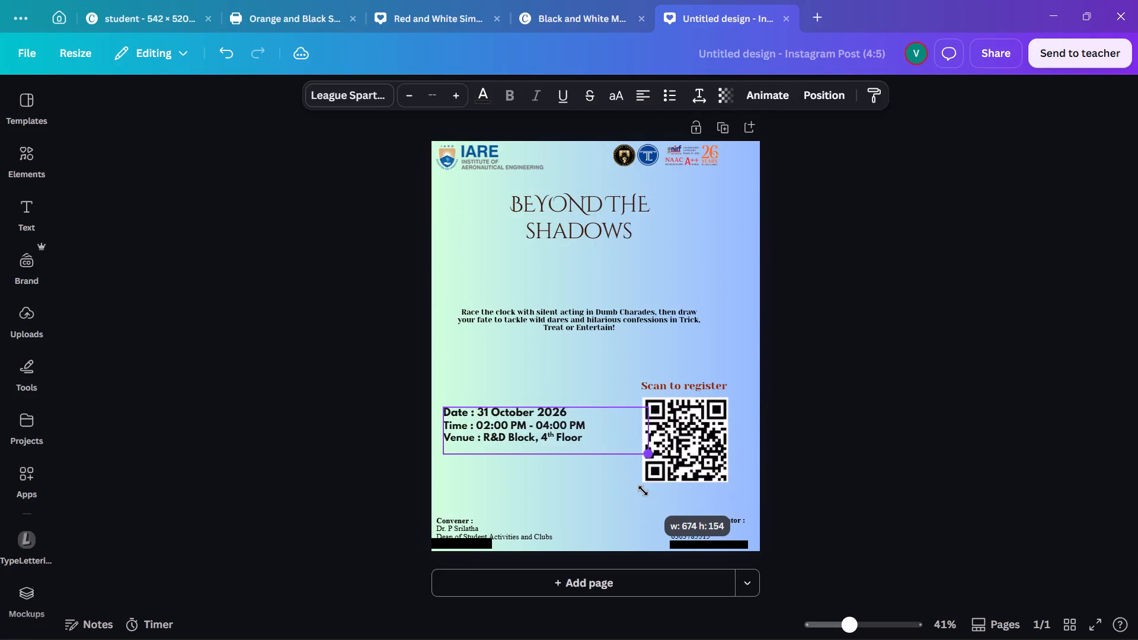
drag(643, 491, 660, 502)
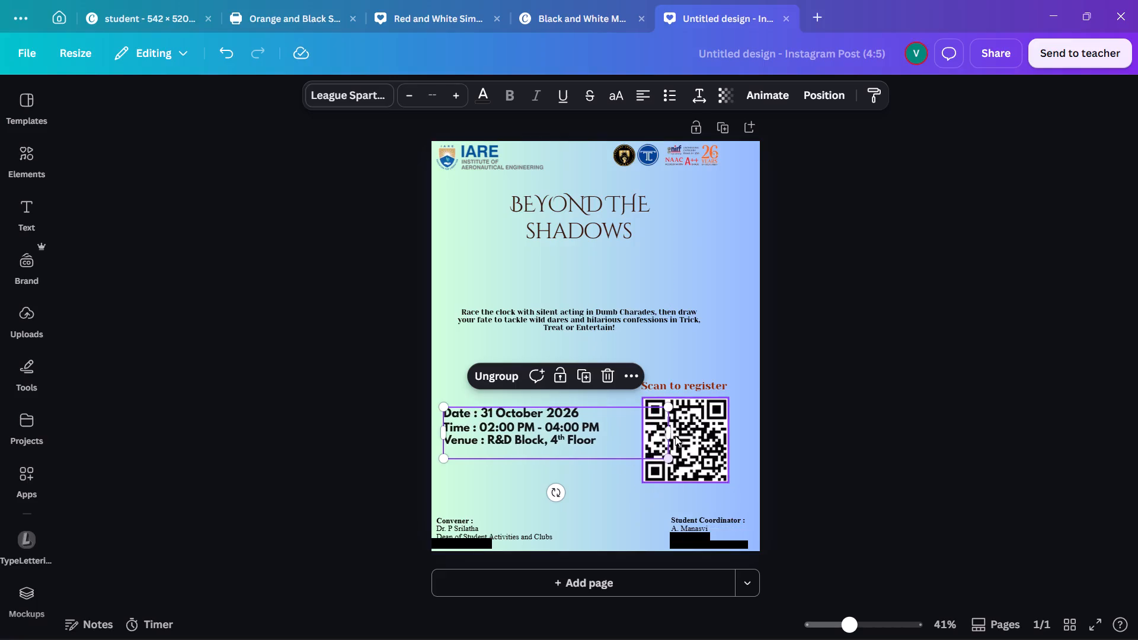
drag(667, 431, 632, 431)
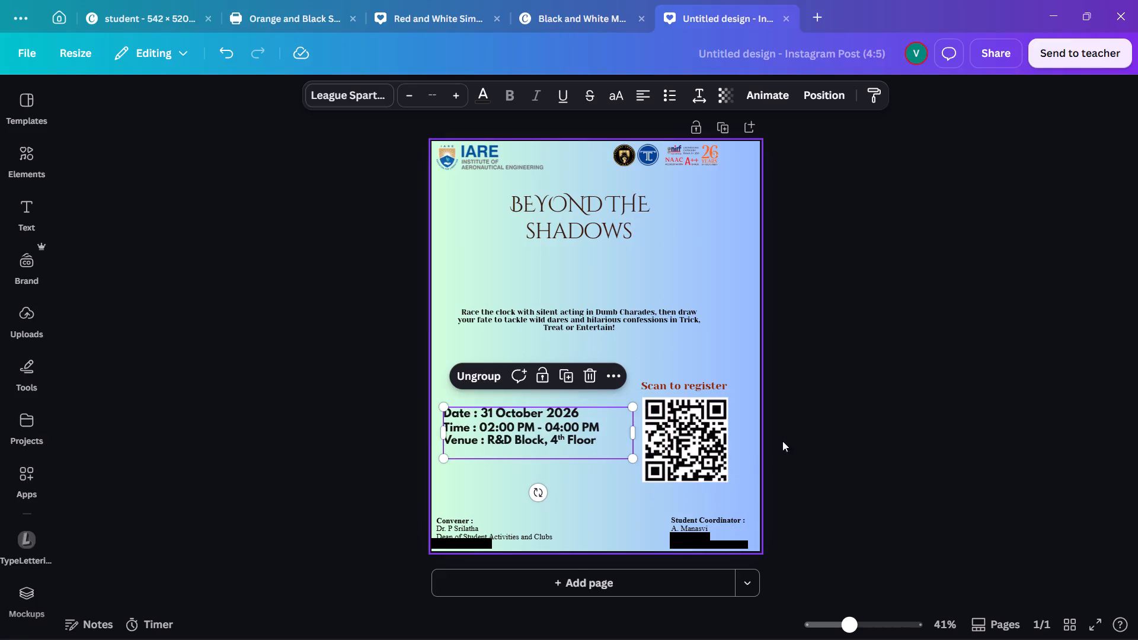
click(372, 462)
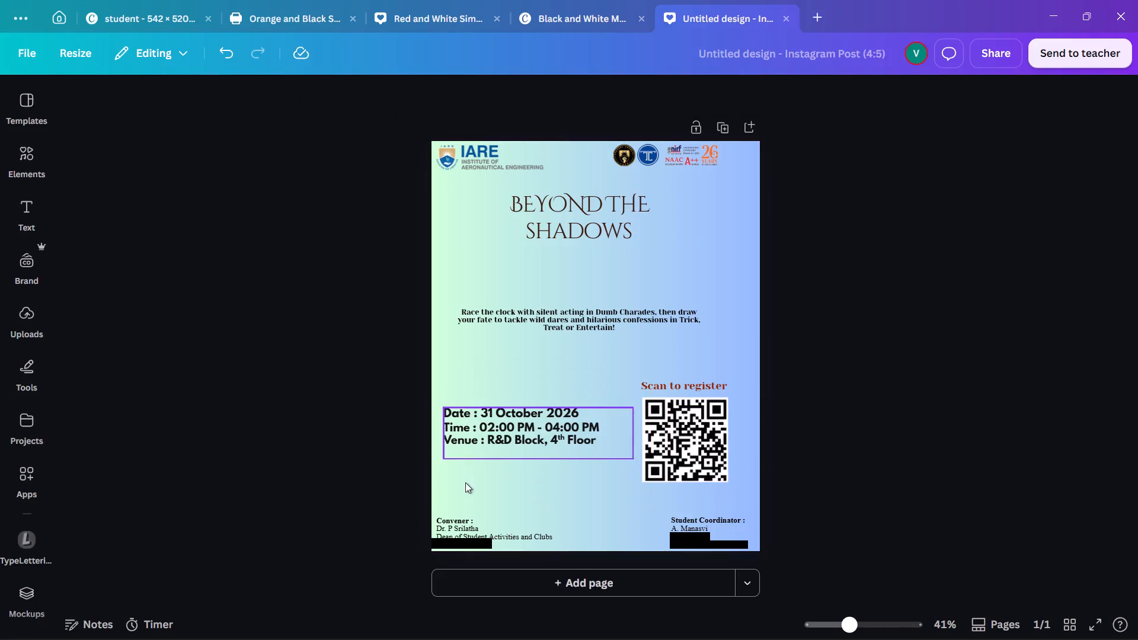
Enlarge the Convener contact block slightly, keeping its lower-left corner in place.
click(447, 523)
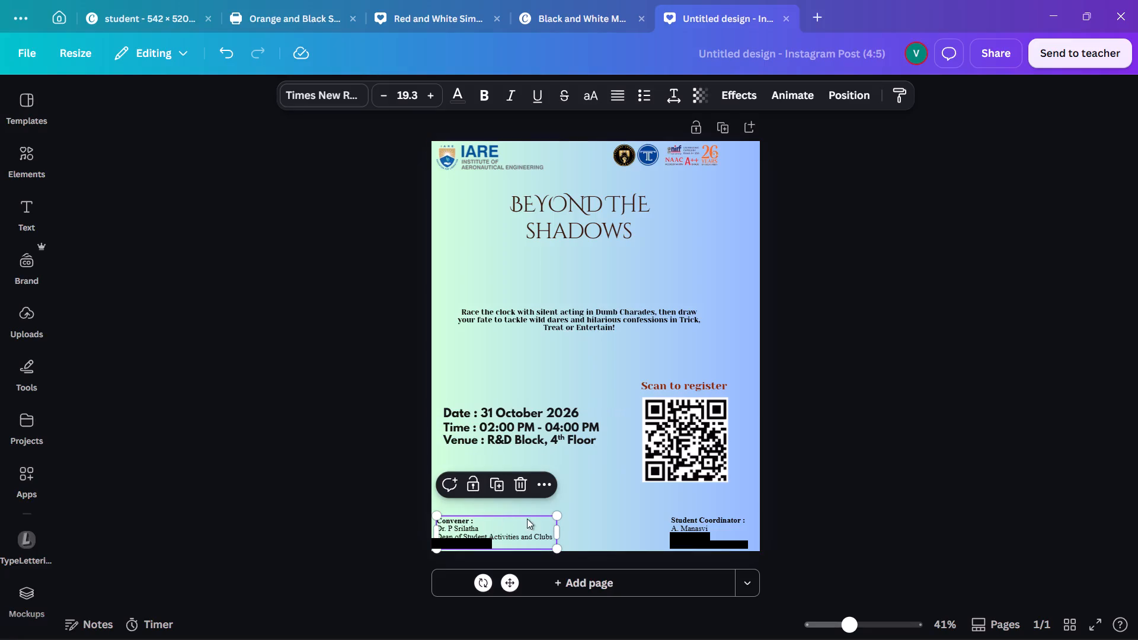
drag(554, 516, 570, 503)
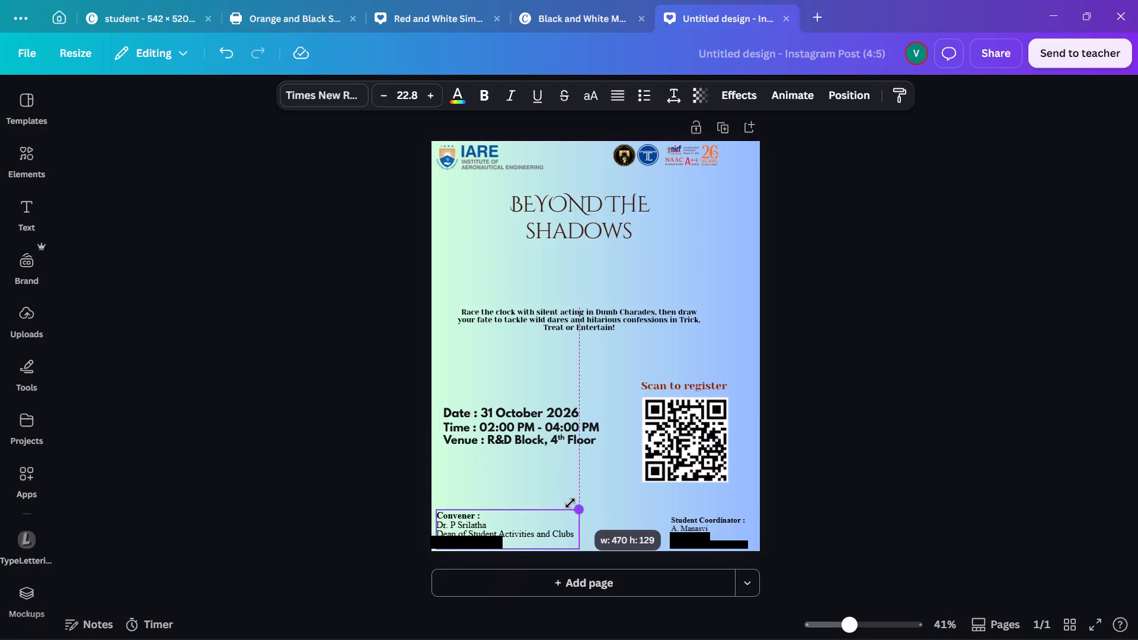
drag(570, 503, 568, 504)
Enlarge the Student Coordinator block to a font size of about 21.5, with its heading level with the Convener heading.
click(695, 527)
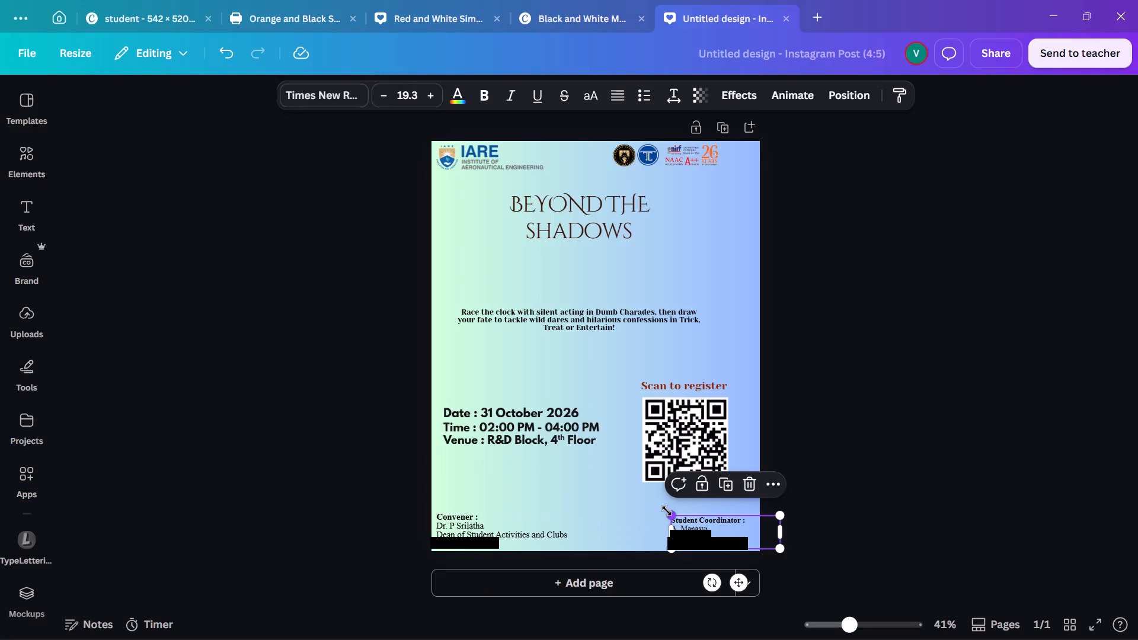
drag(669, 512, 663, 505)
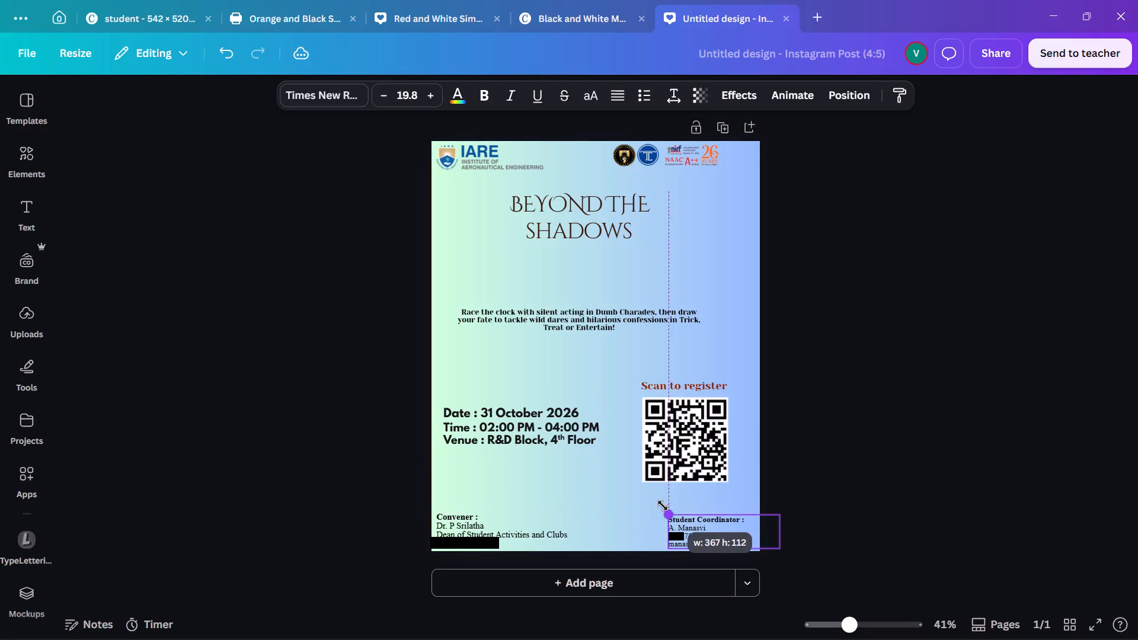
drag(663, 505, 654, 503)
click(776, 492)
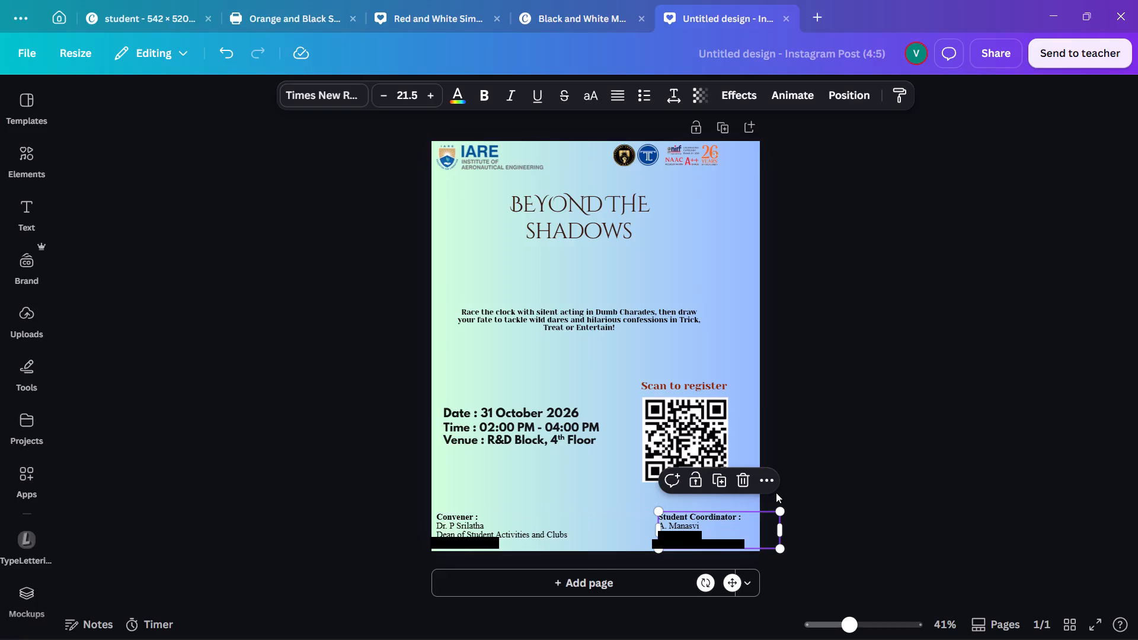
click(776, 492)
click(811, 428)
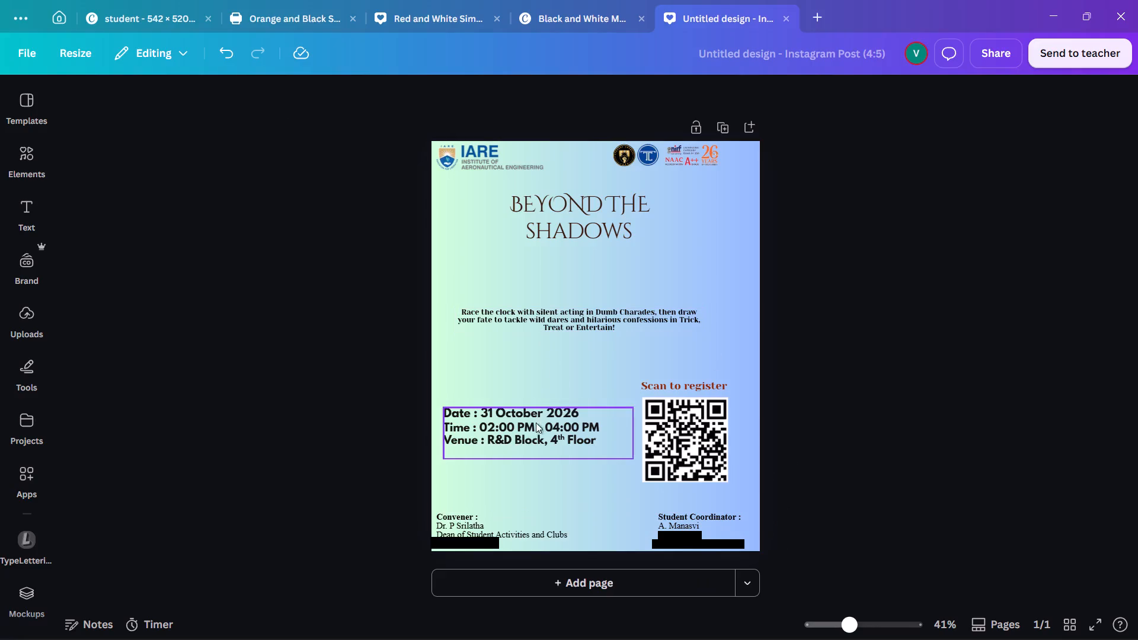
Raise the date, time and venue group level with the QR code's top edge and align it to the page's left edge.
drag(524, 427, 521, 418)
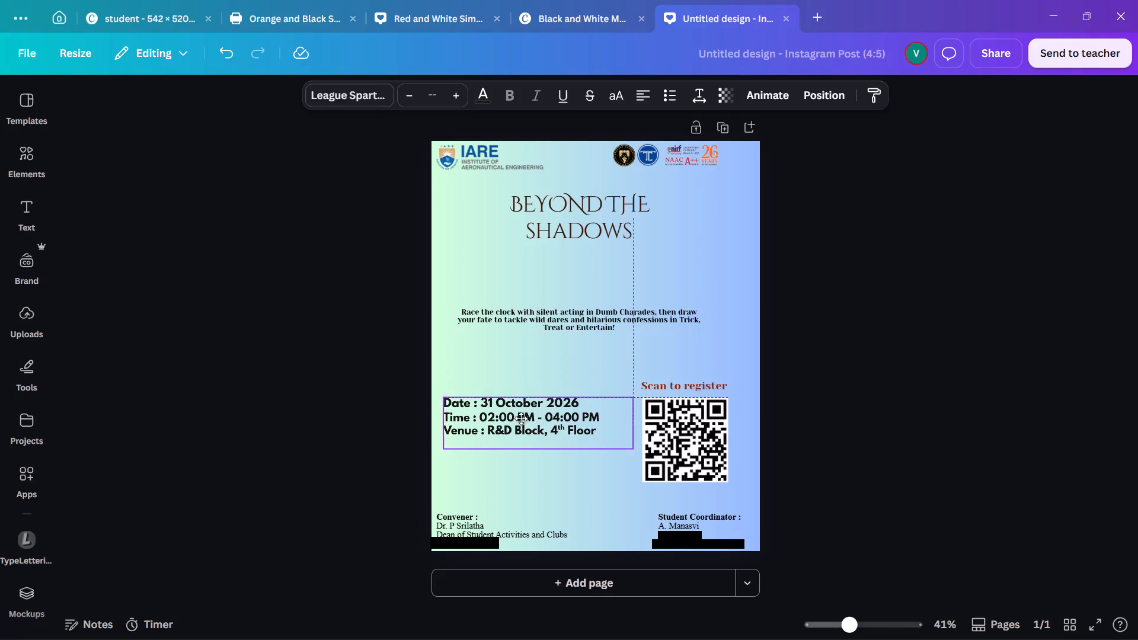
drag(521, 418, 520, 418)
right_click(520, 418)
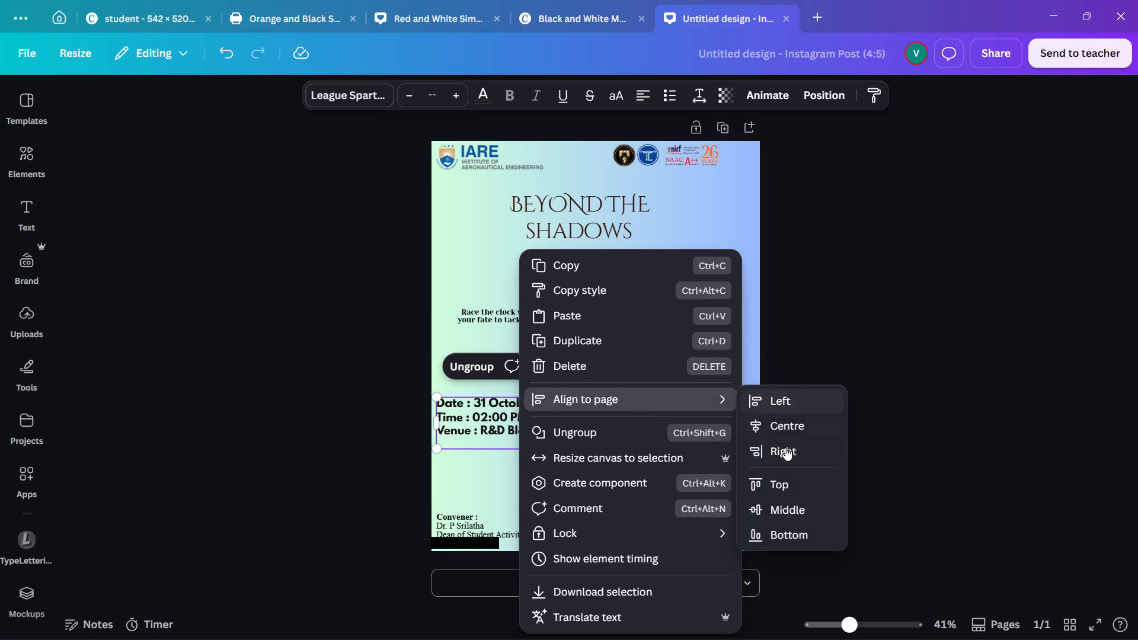
click(757, 411)
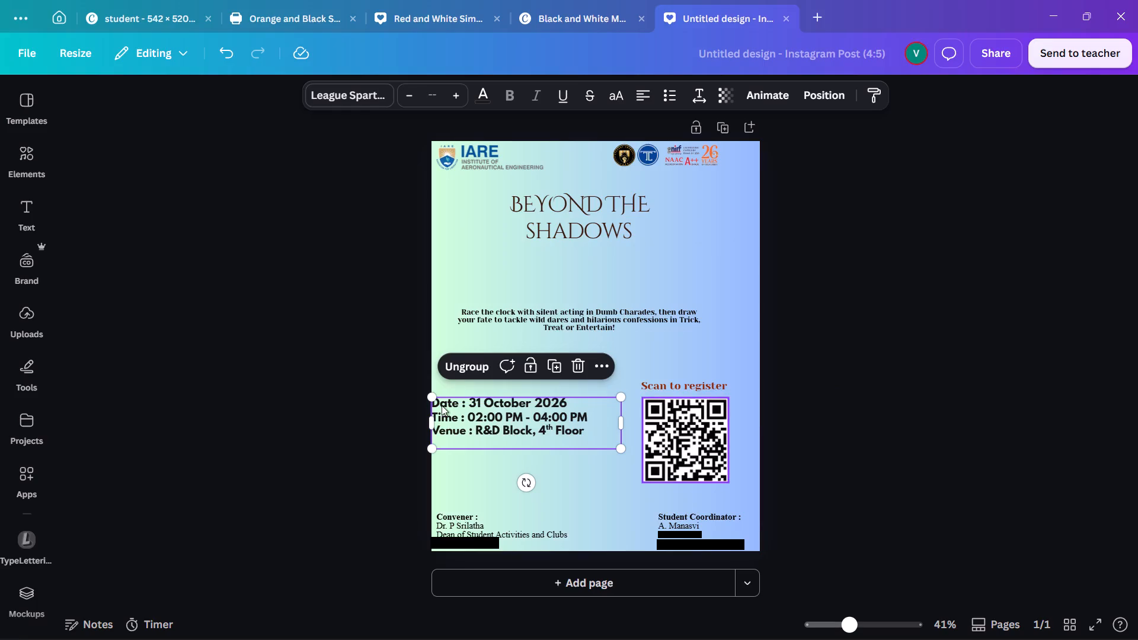
Nudge the date, time and venue group ten small increments right, slightly in from the page's left edge.
click(372, 402)
click(455, 402)
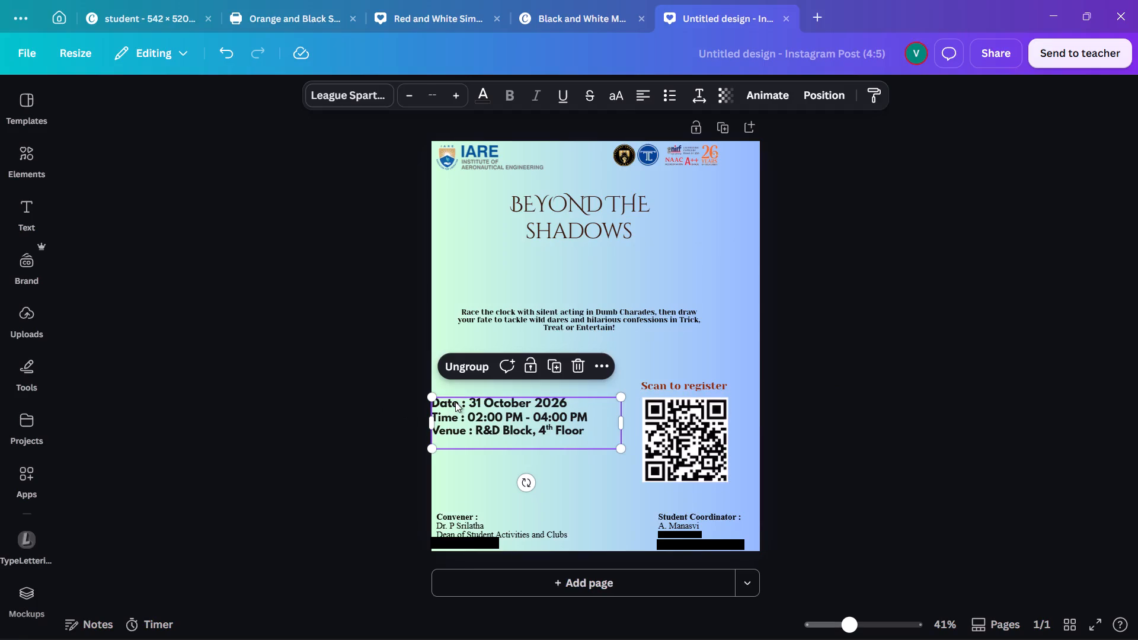
key(Right)
key(Right)
key(Right)
key(Right)
key(Right)
key(Right)
key(Right)
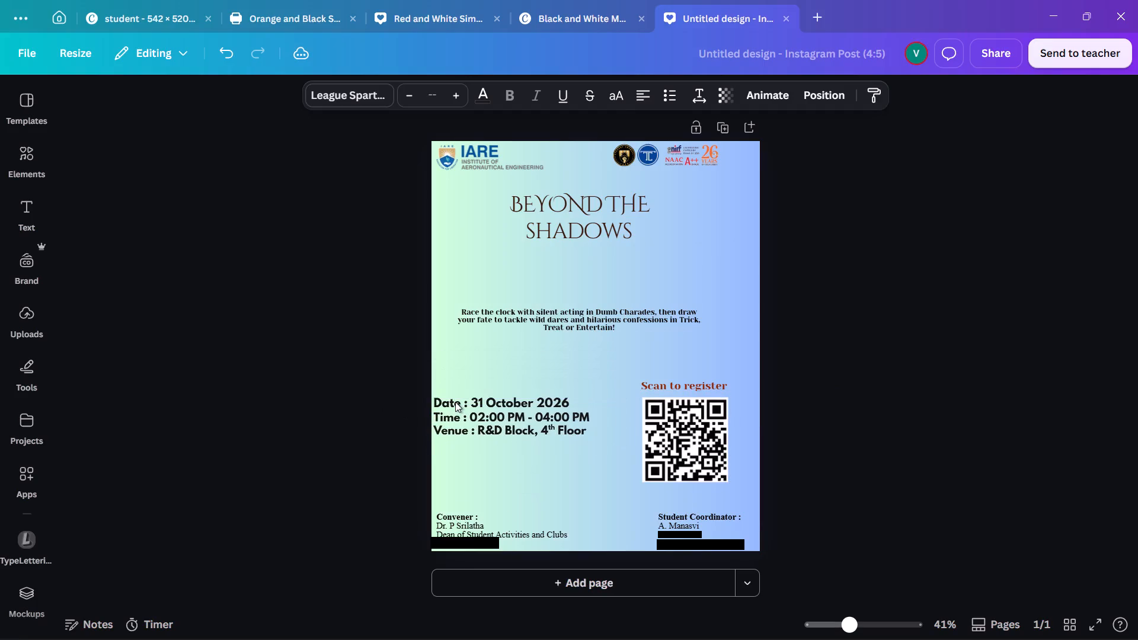
key(Right)
key(Right)
key(Right)
click(287, 425)
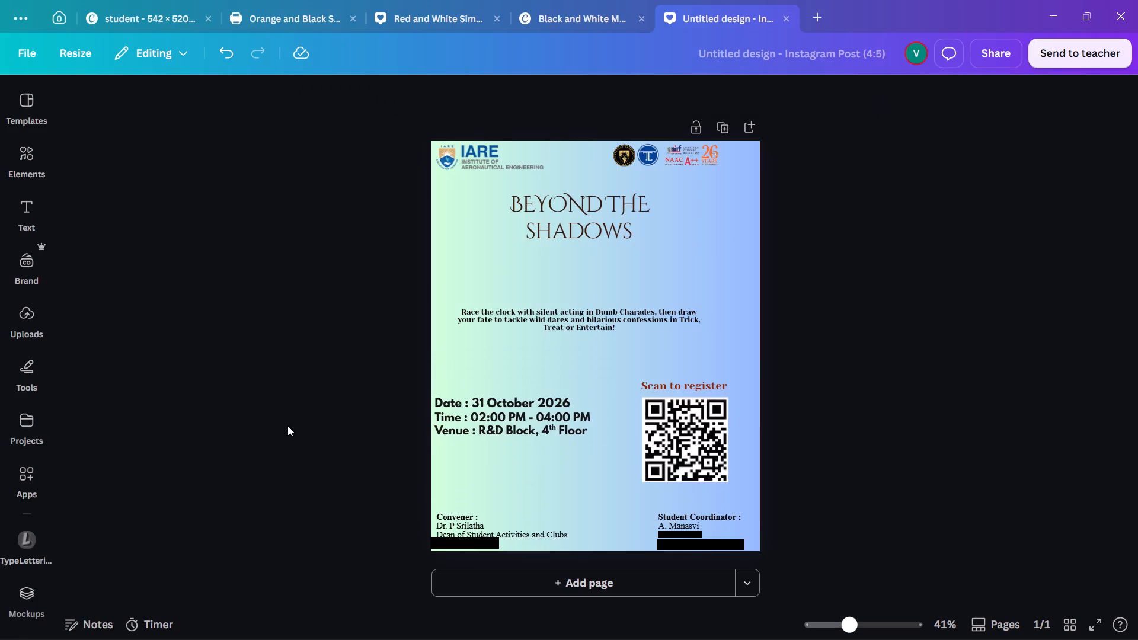
Move the "Scan to register" heading slightly up and right, and shift the QR code up to sit directly beneath it.
click(693, 444)
click(667, 388)
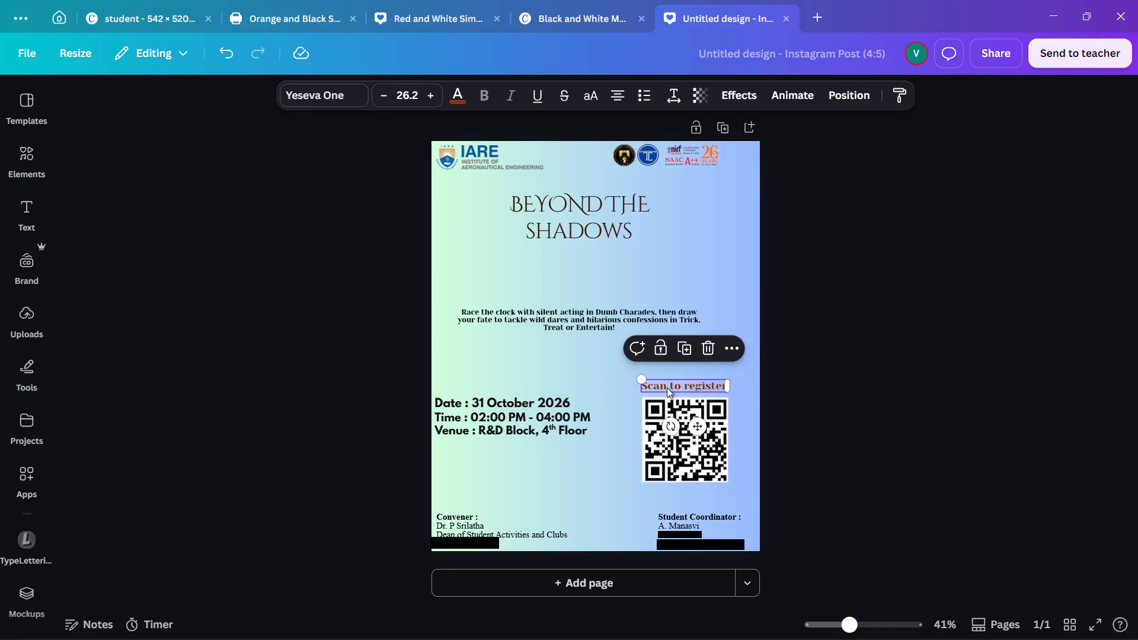
drag(667, 388, 675, 367)
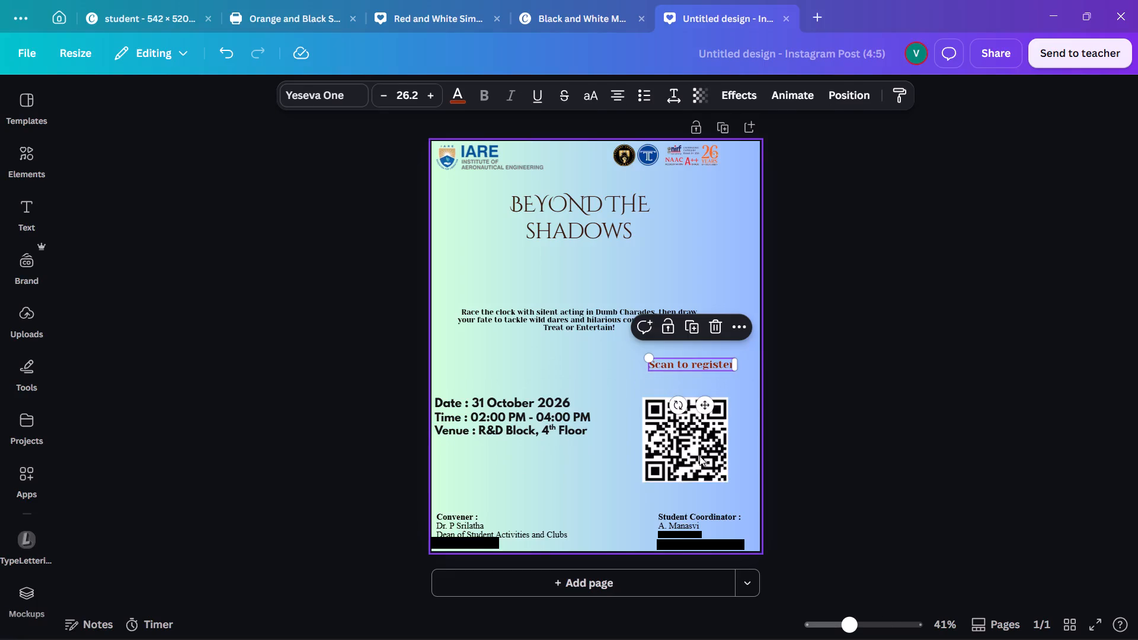
click(699, 456)
drag(699, 456, 709, 435)
Enlarge the "Scan to register" heading to a font size of about 28.7 and centre it just above the QR code.
click(674, 363)
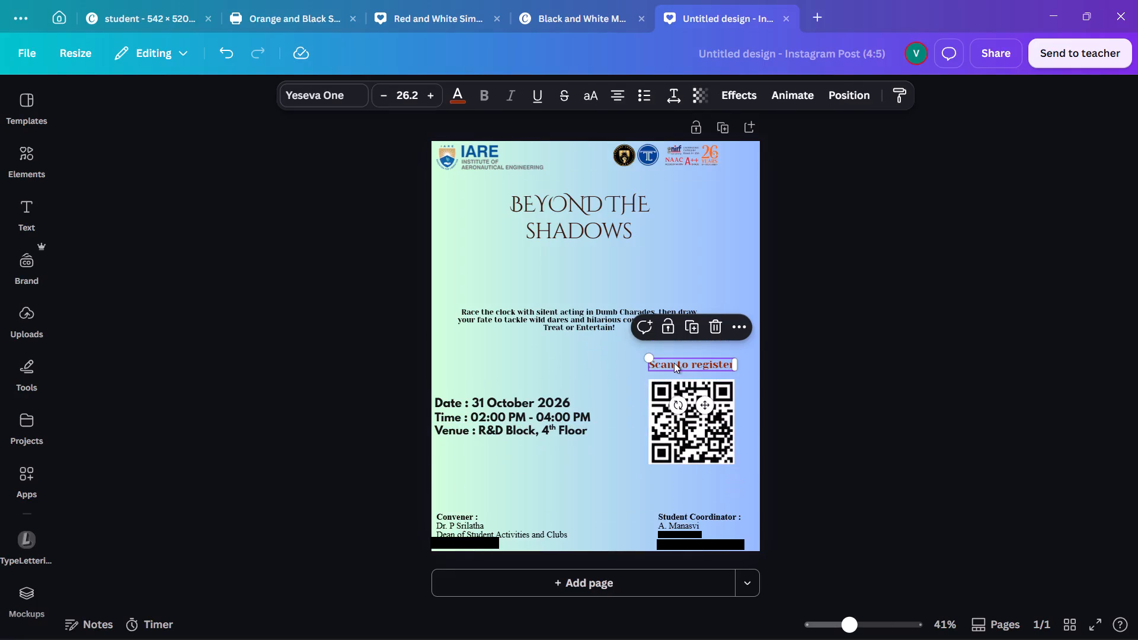
drag(651, 356, 643, 353)
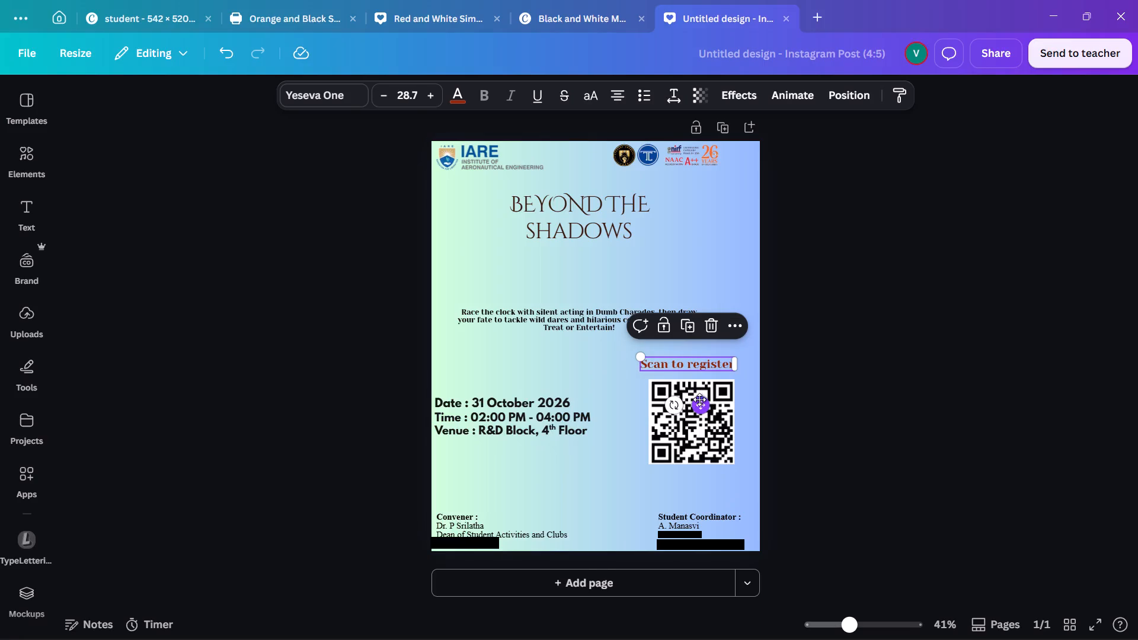
drag(699, 399, 704, 407)
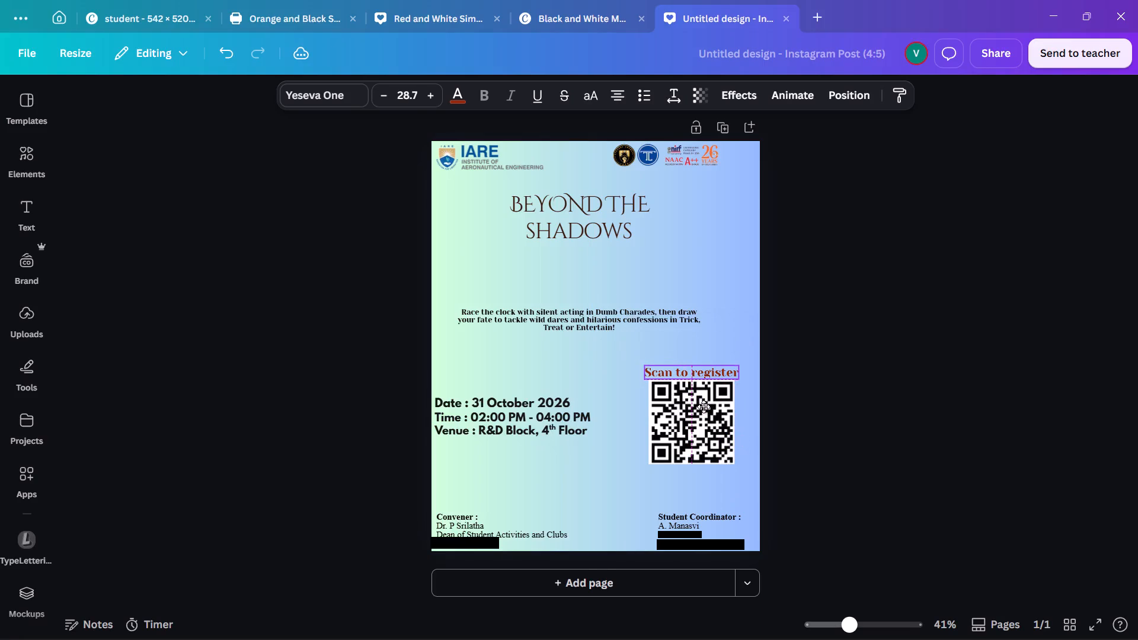
drag(704, 407, 705, 404)
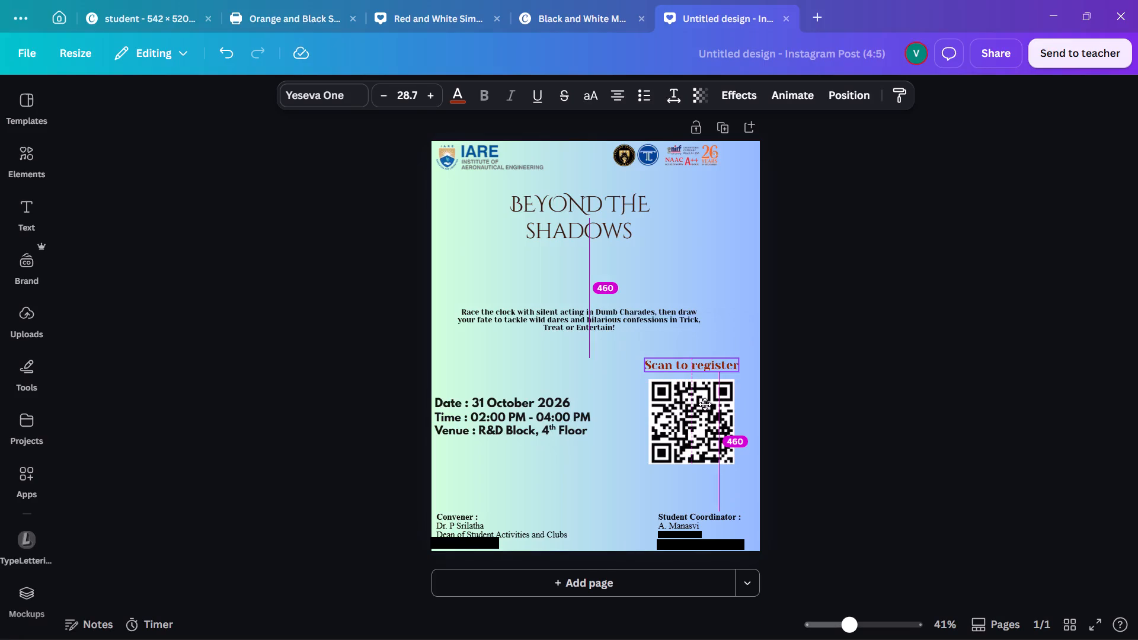
drag(705, 404, 705, 405)
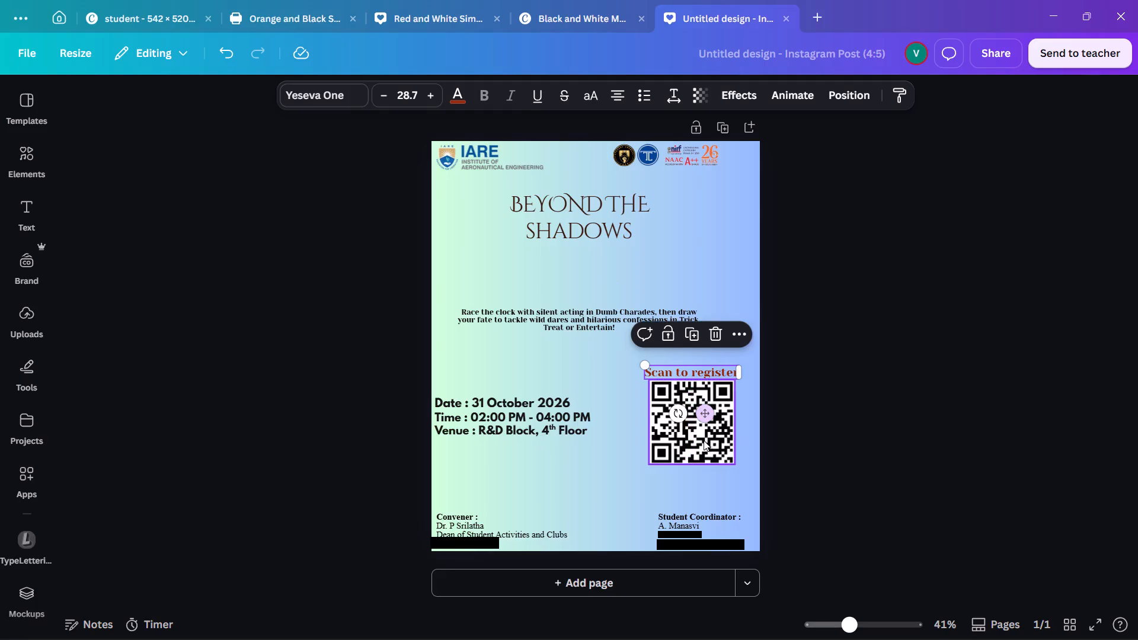
Nudge the QR code slightly down and one increment left to leave a small gap below the "Scan to register" heading.
click(704, 440)
key(Down)
key(Down)
key(Down)
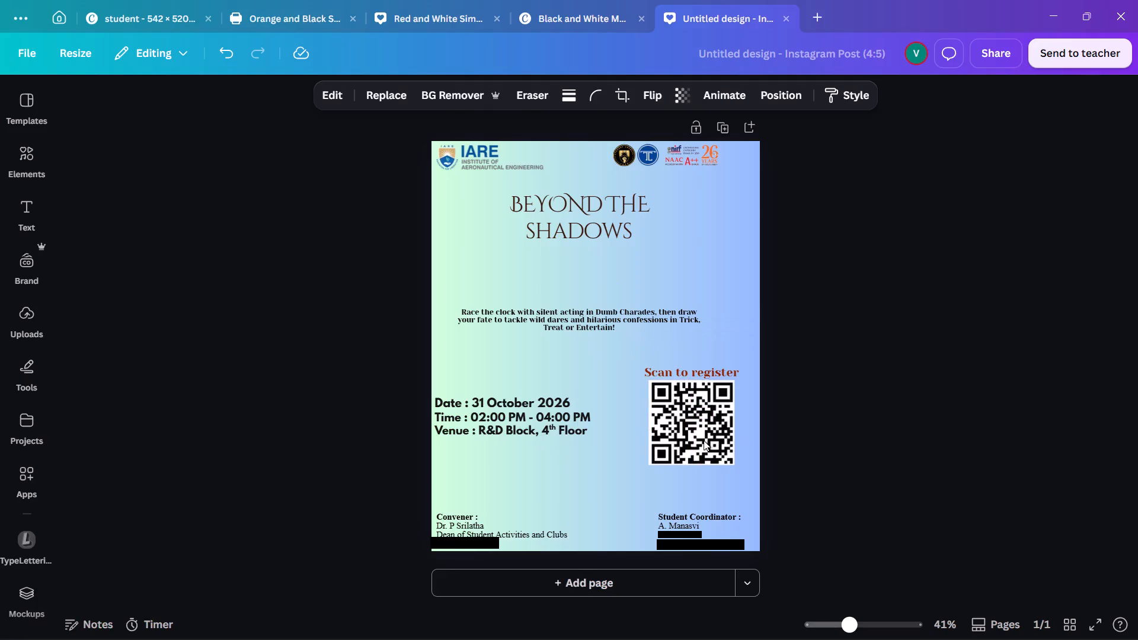
key(Down)
key(Left)
key(Down)
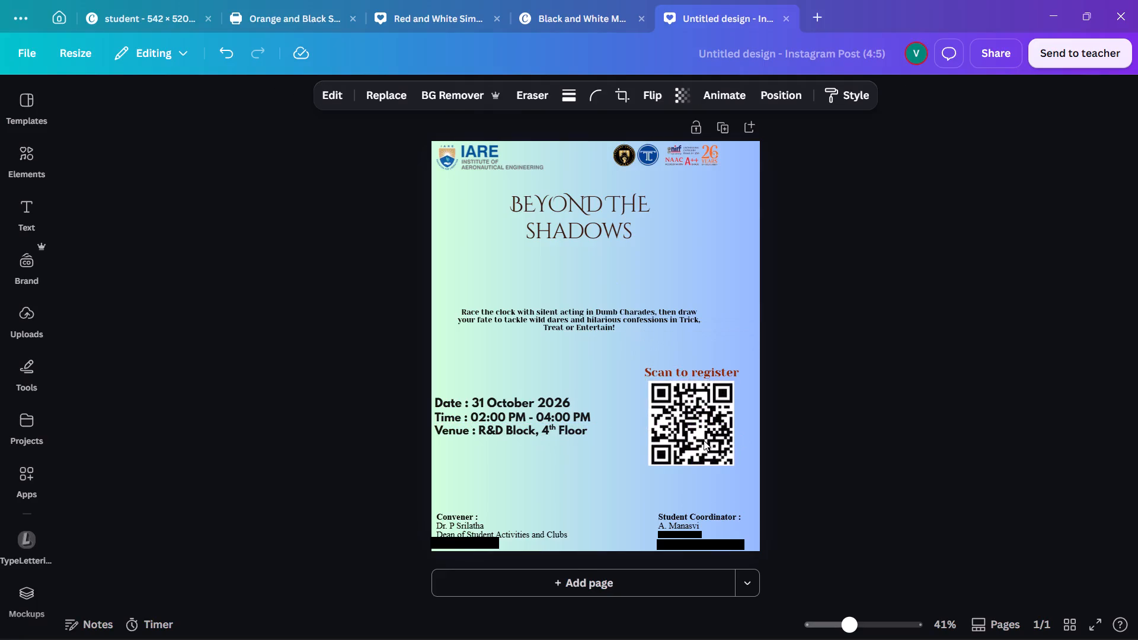
key(Down)
click(781, 391)
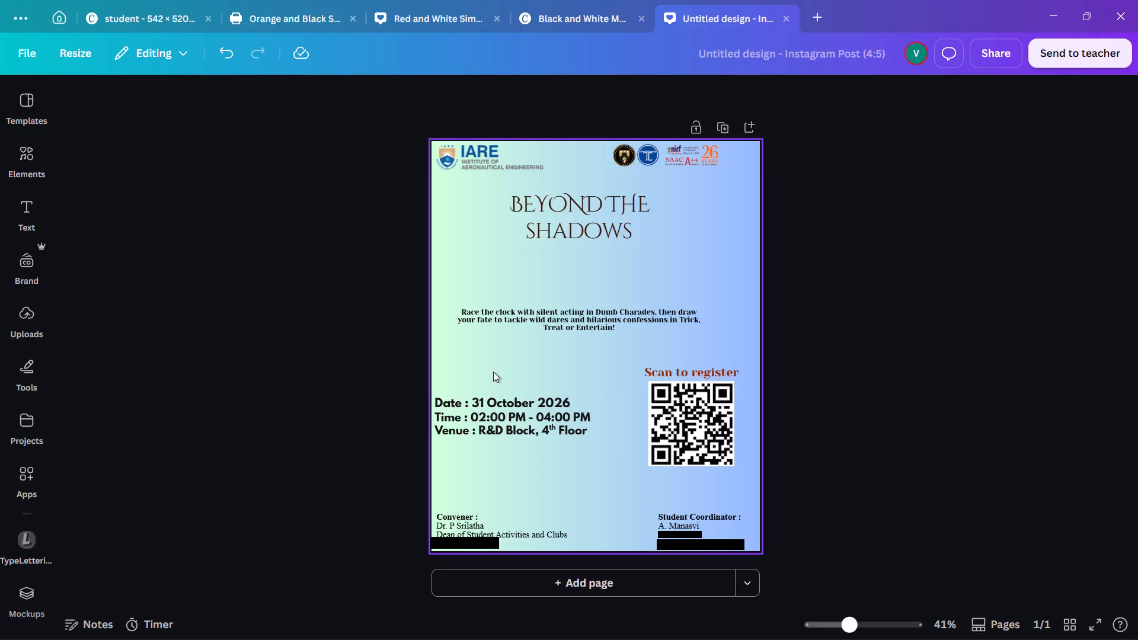
Make both lines of the "BEYOND THE SHADOWS" title bold and group them.
click(542, 221)
click(484, 238)
drag(484, 238, 590, 206)
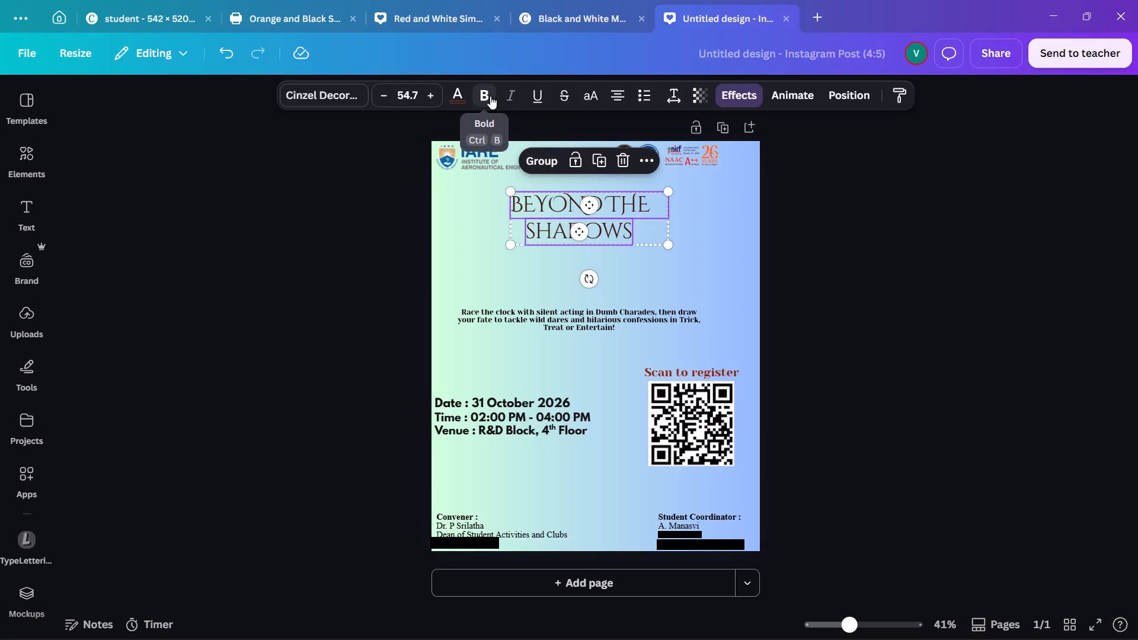
click(490, 96)
click(538, 161)
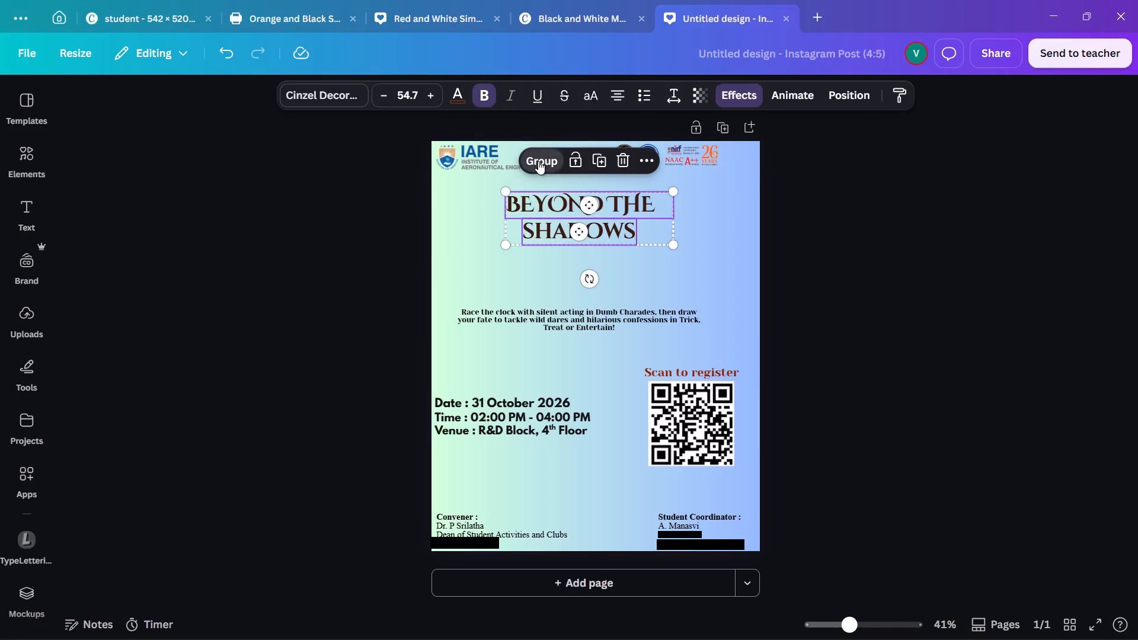
Enlarge the grouped "BEYOND THE SHADOWS" title to a font size of about 68.8 and centre it horizontally on the page.
click(569, 225)
right_click(569, 225)
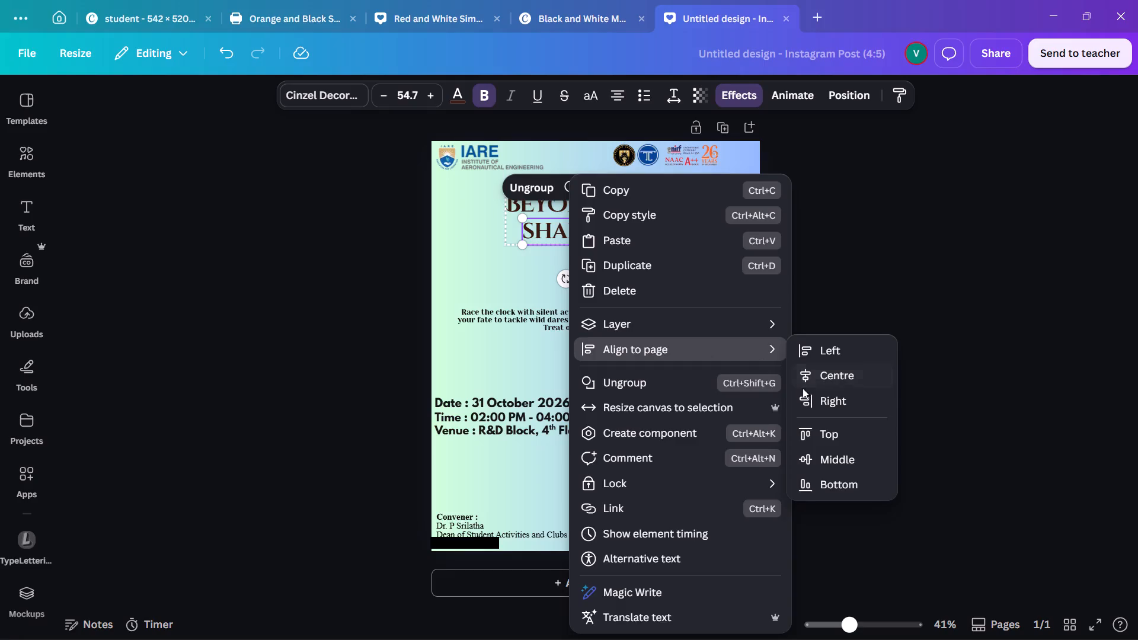
click(806, 377)
click(859, 340)
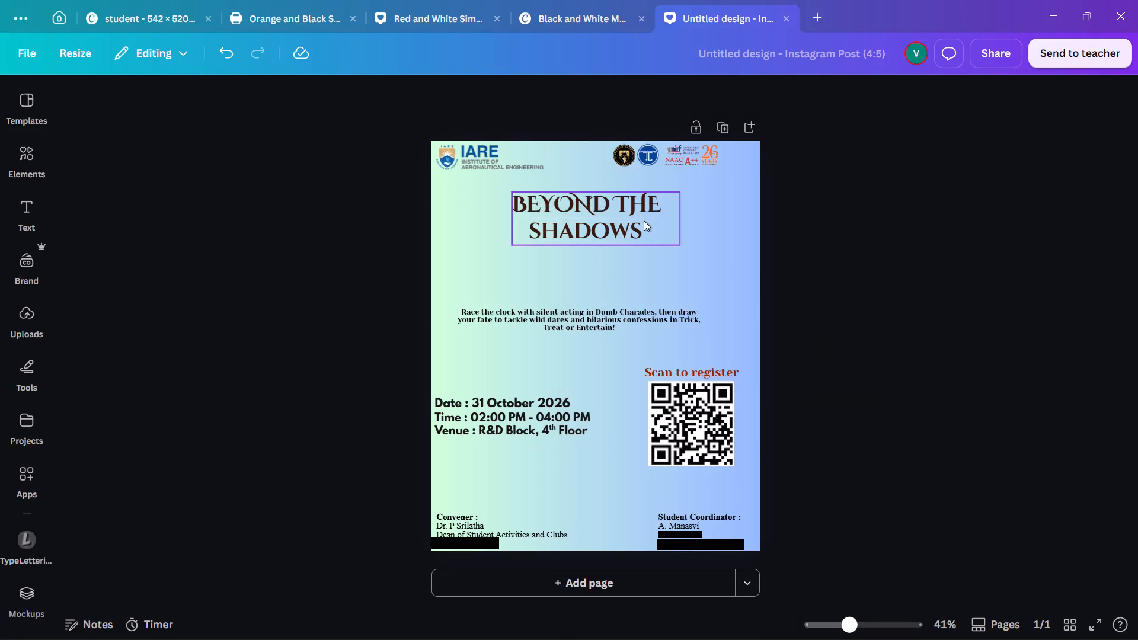
drag(644, 220, 630, 223)
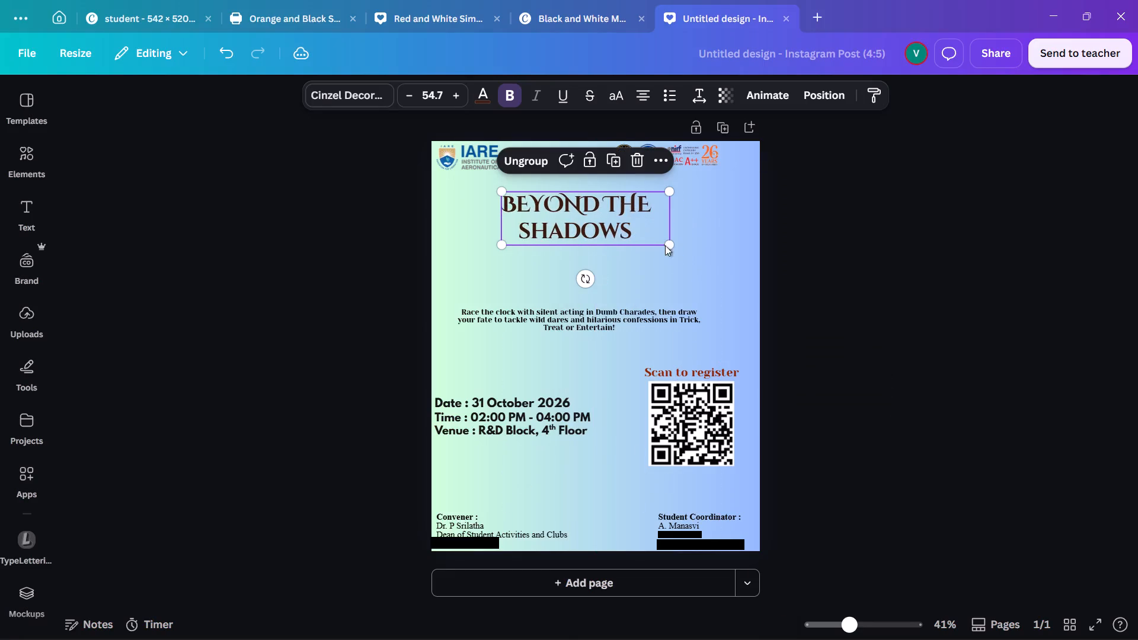
drag(670, 245, 707, 285)
drag(670, 262, 628, 229)
right_click(616, 225)
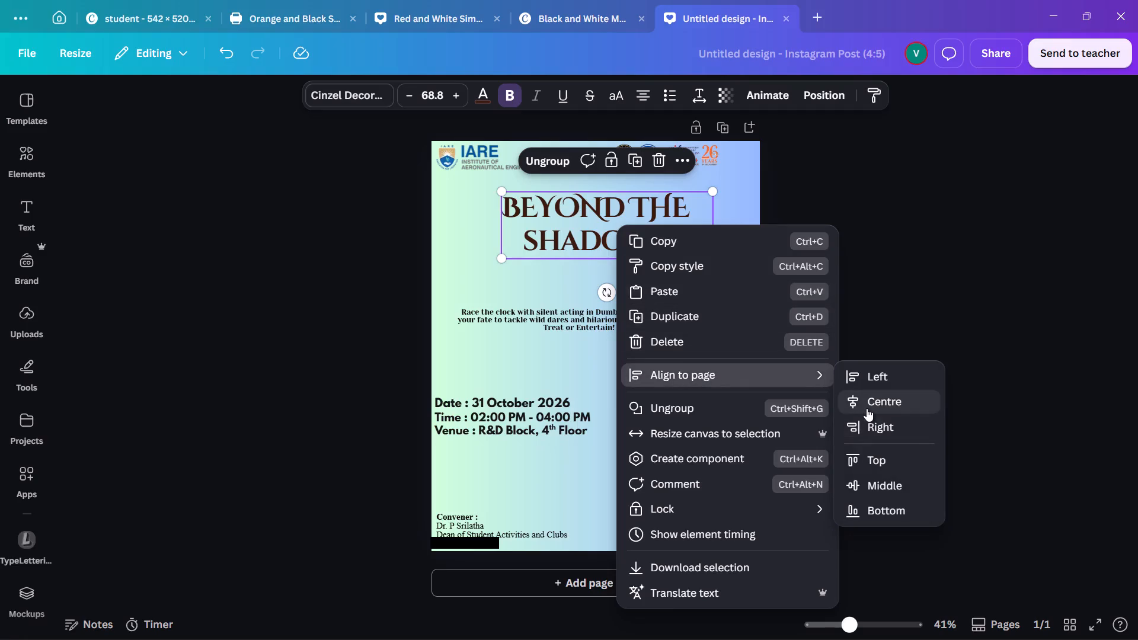
click(867, 408)
click(867, 408)
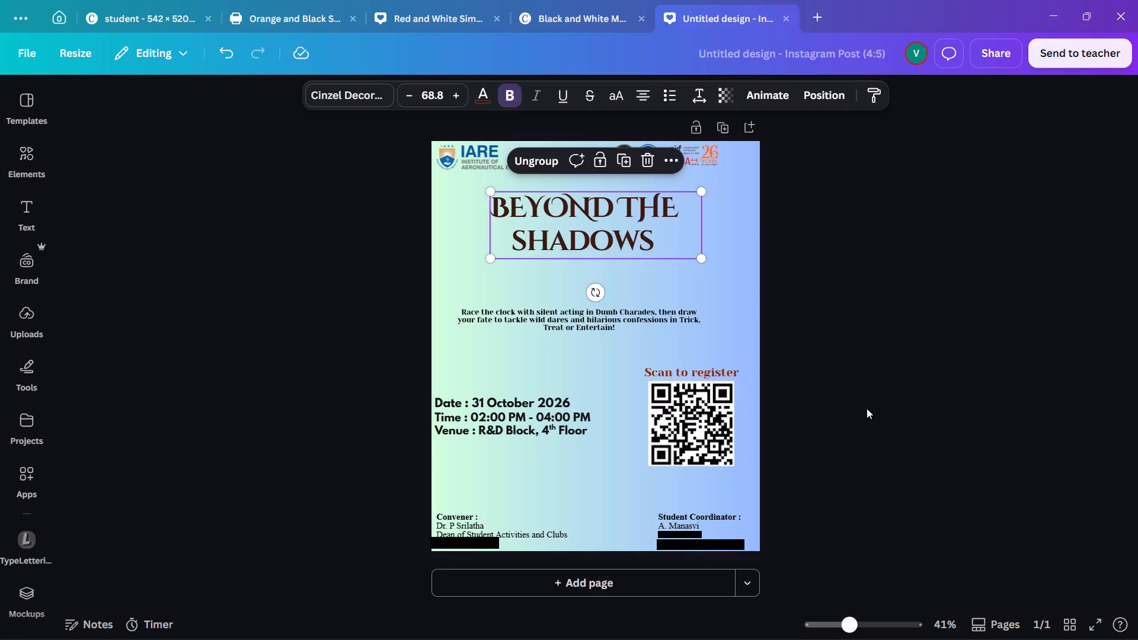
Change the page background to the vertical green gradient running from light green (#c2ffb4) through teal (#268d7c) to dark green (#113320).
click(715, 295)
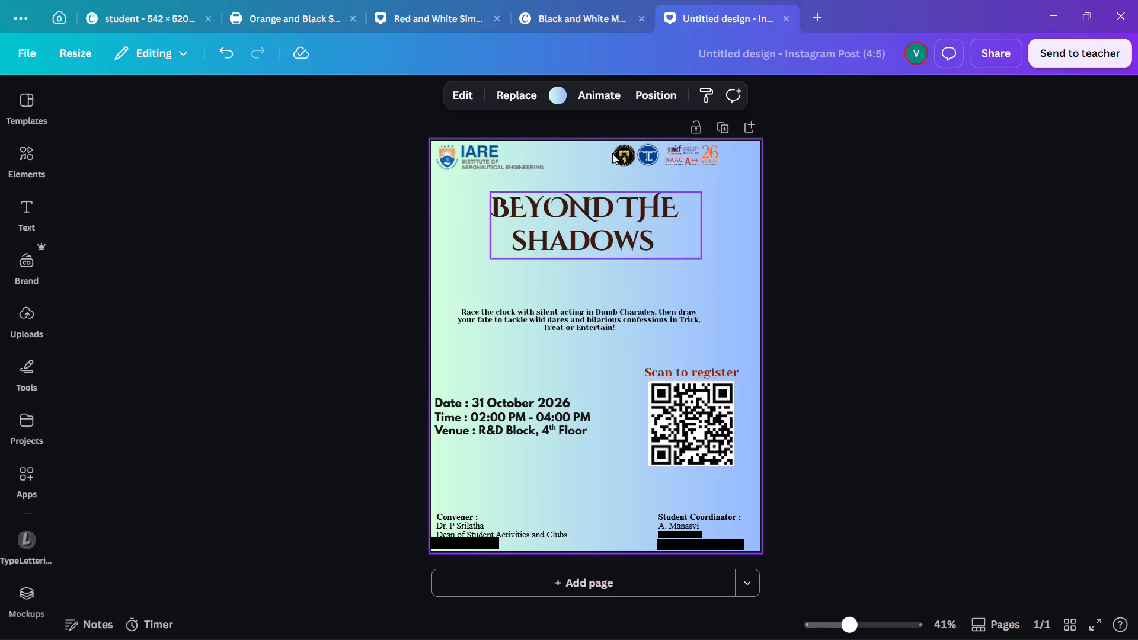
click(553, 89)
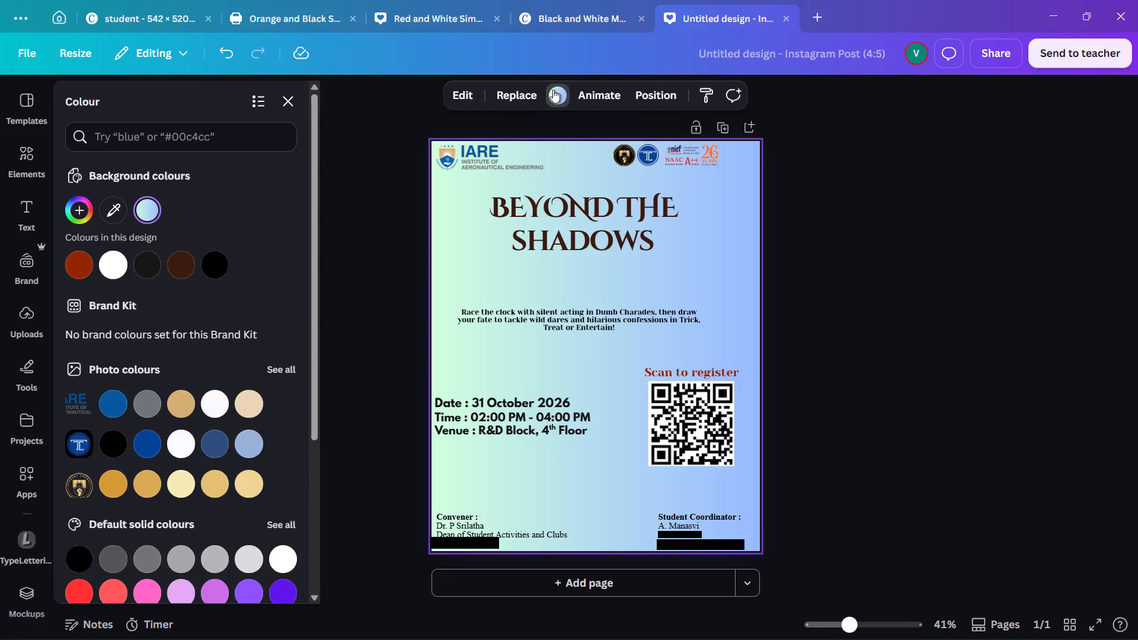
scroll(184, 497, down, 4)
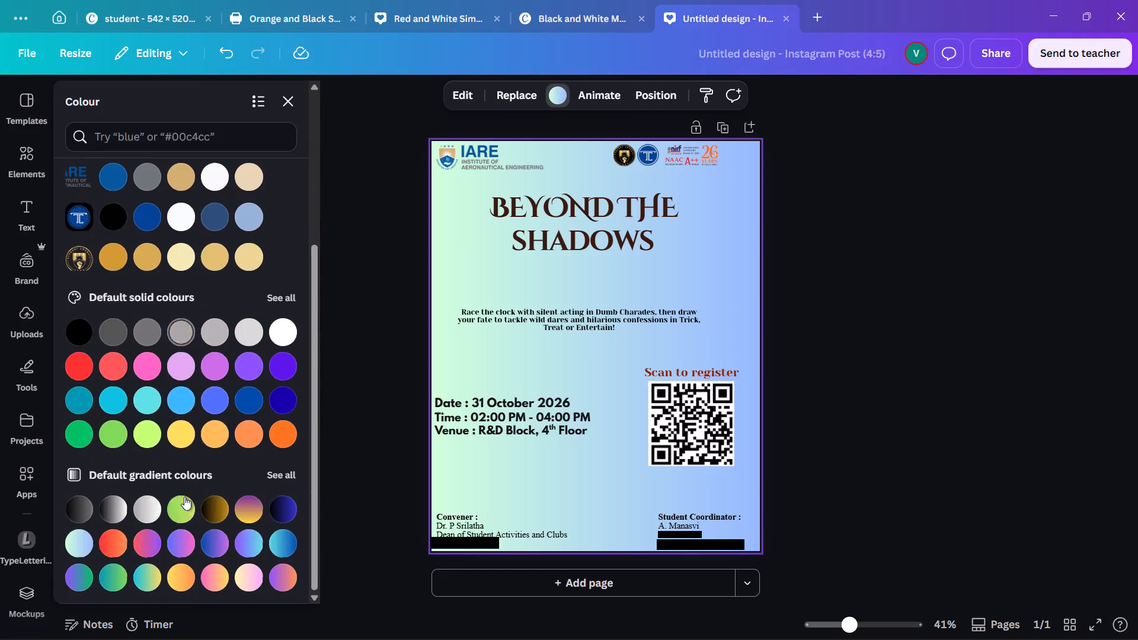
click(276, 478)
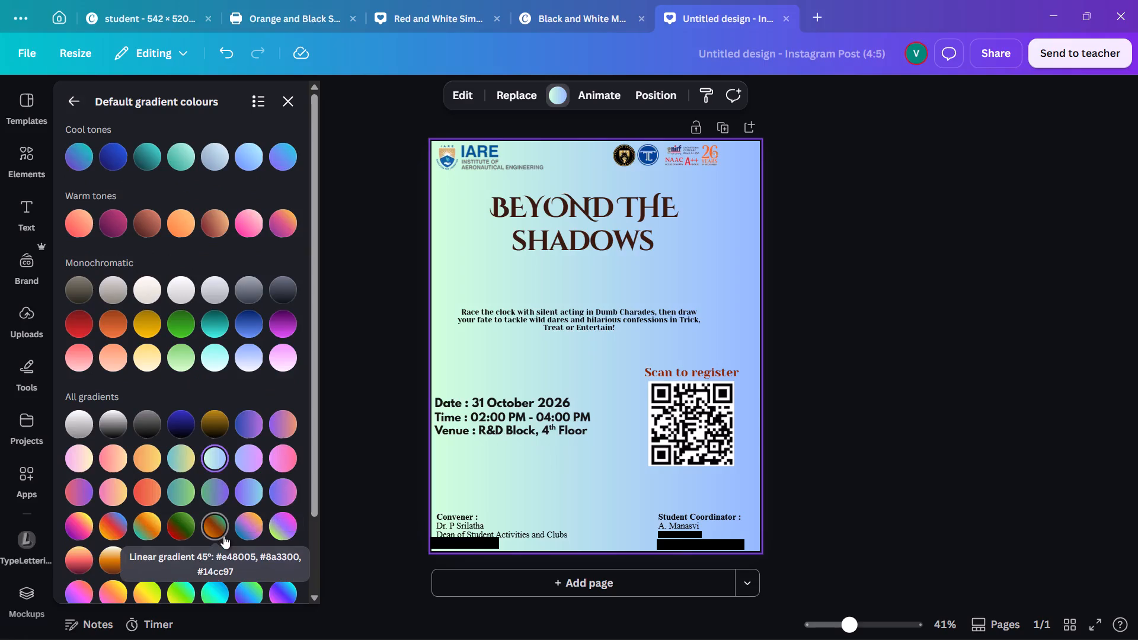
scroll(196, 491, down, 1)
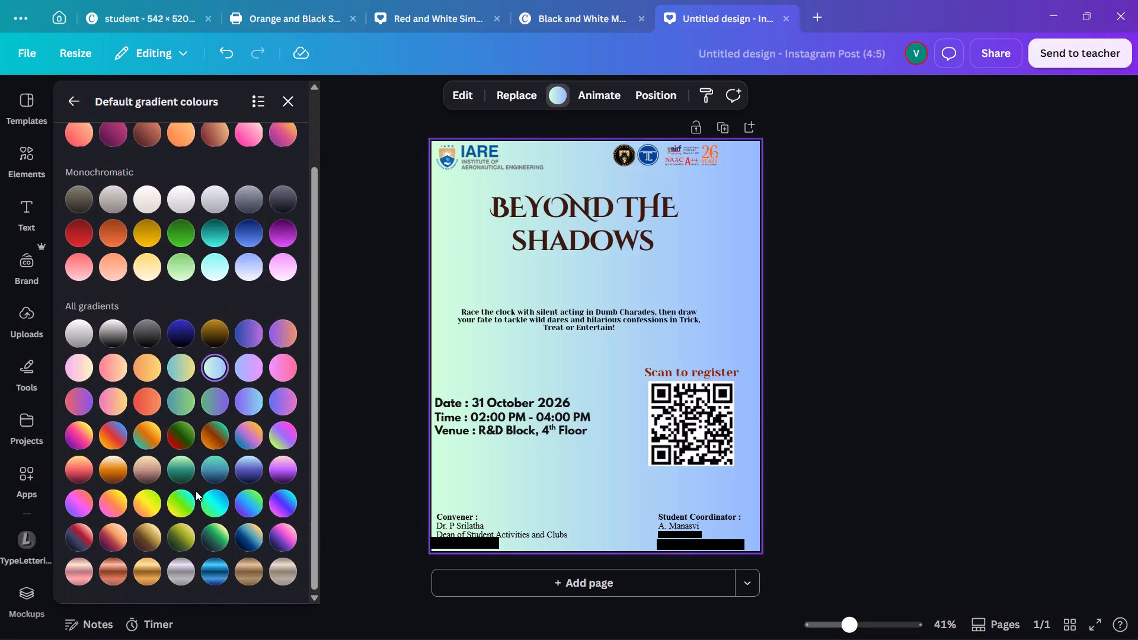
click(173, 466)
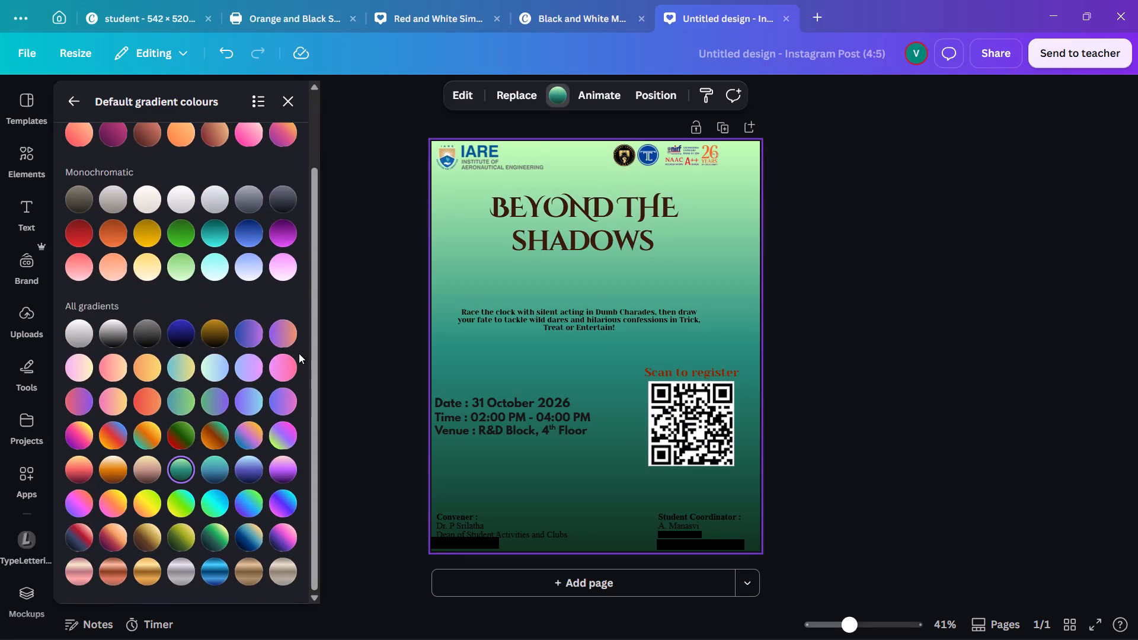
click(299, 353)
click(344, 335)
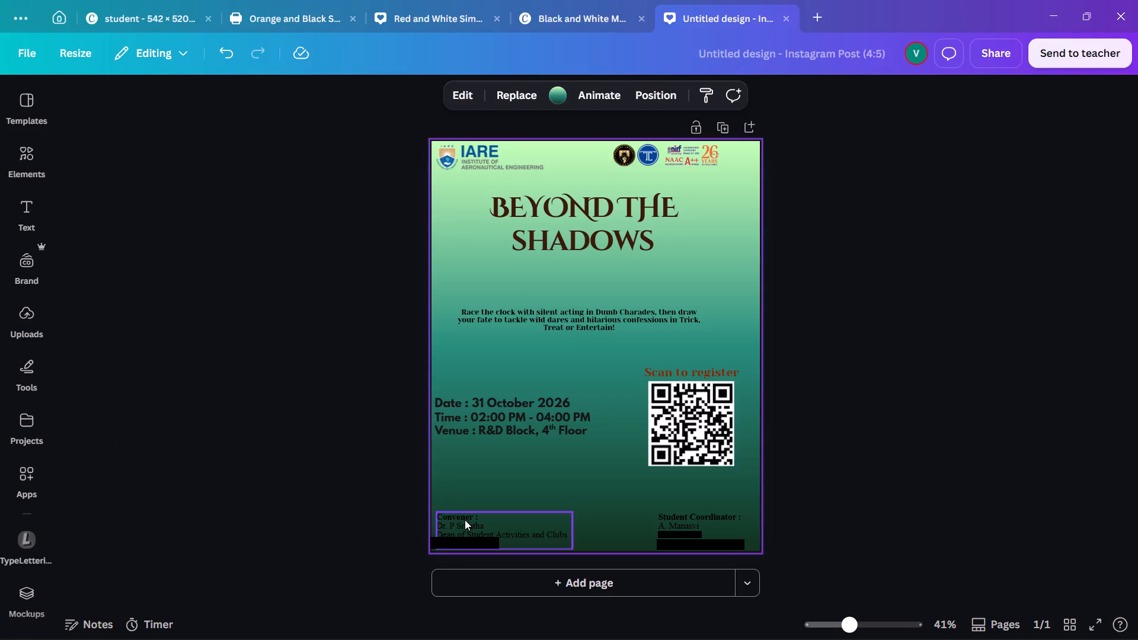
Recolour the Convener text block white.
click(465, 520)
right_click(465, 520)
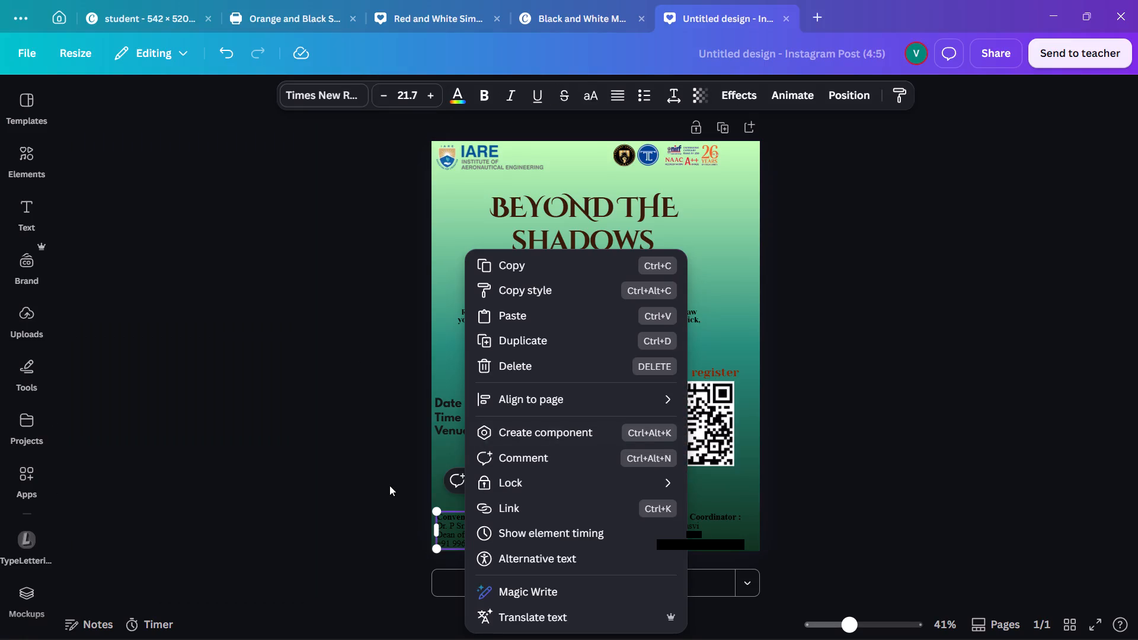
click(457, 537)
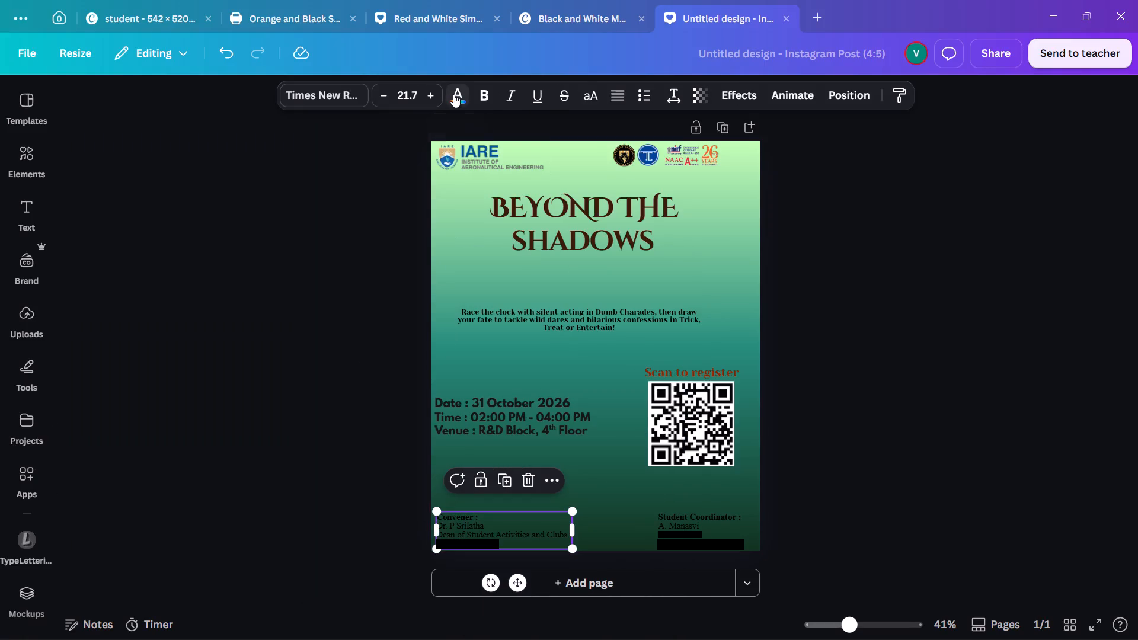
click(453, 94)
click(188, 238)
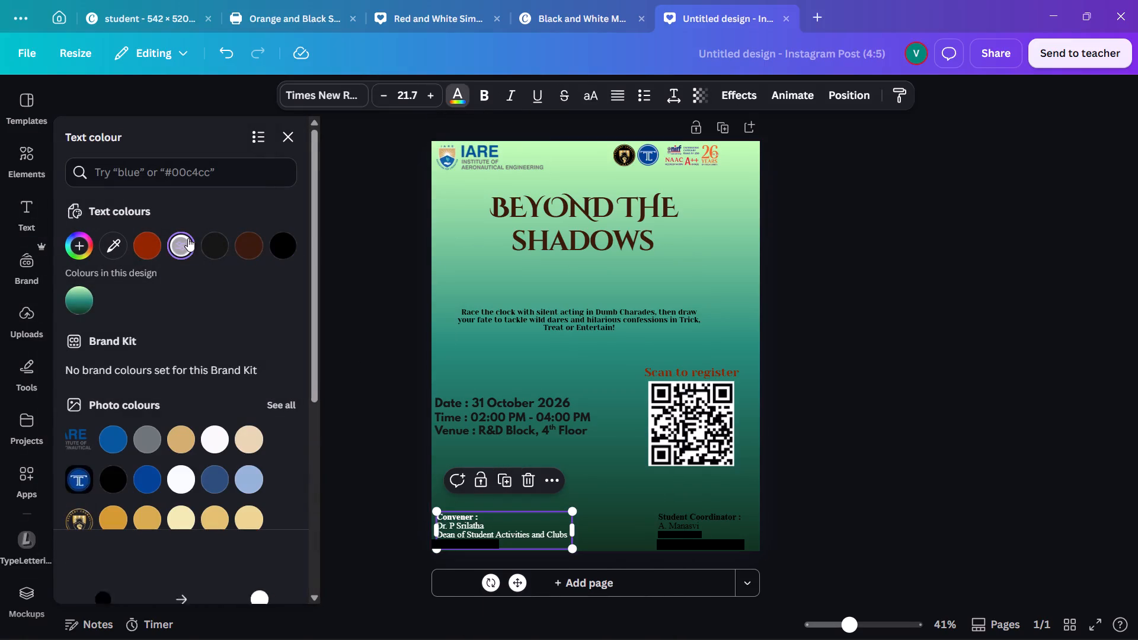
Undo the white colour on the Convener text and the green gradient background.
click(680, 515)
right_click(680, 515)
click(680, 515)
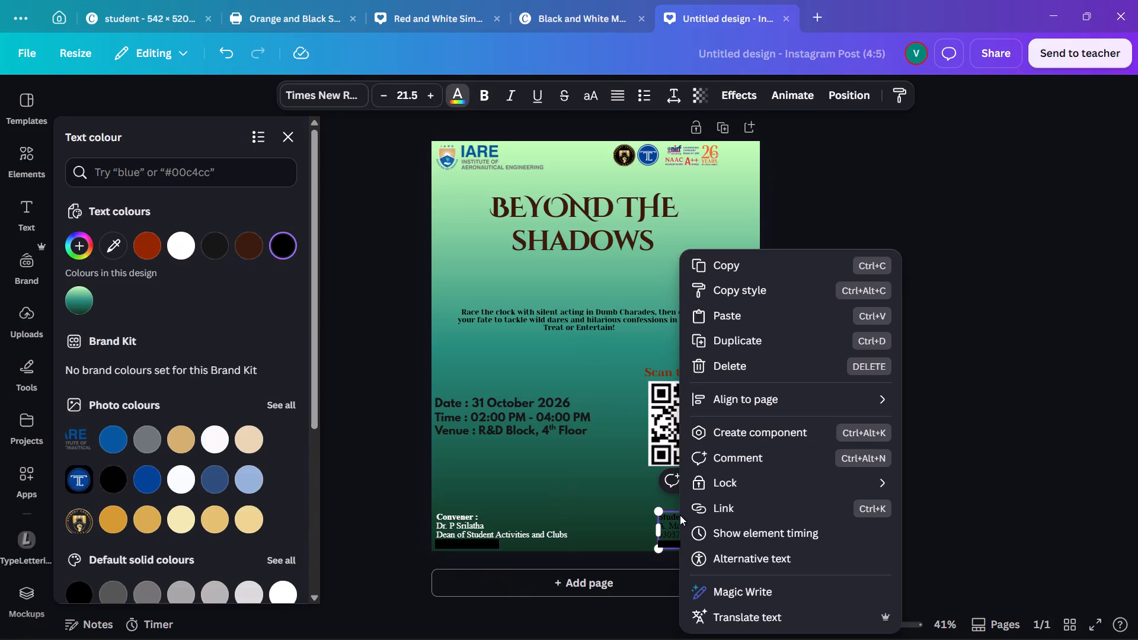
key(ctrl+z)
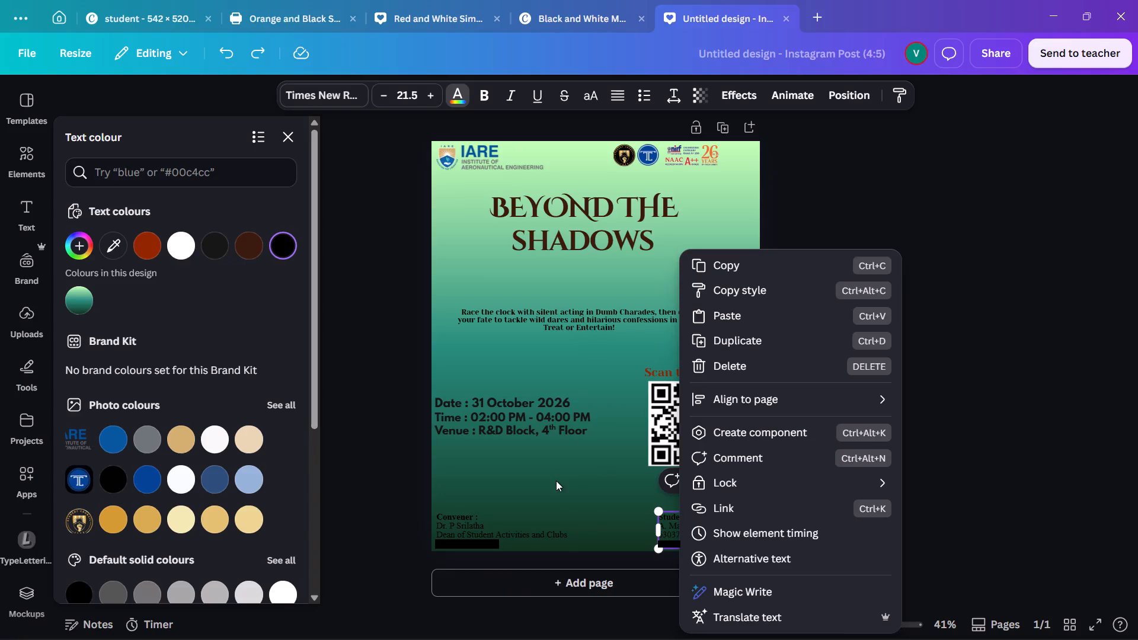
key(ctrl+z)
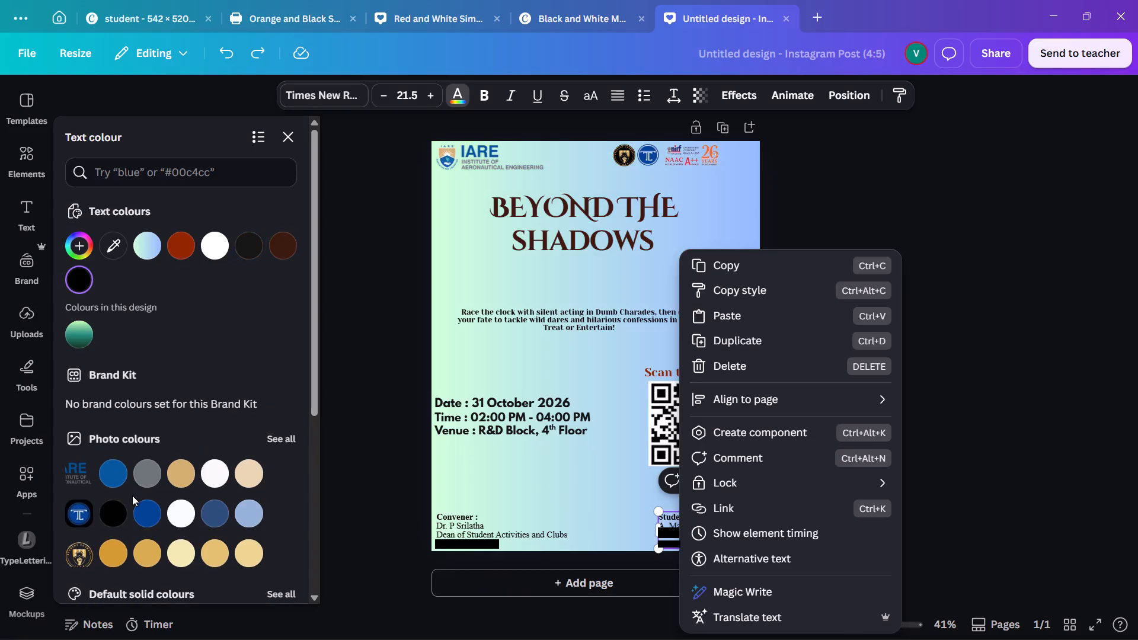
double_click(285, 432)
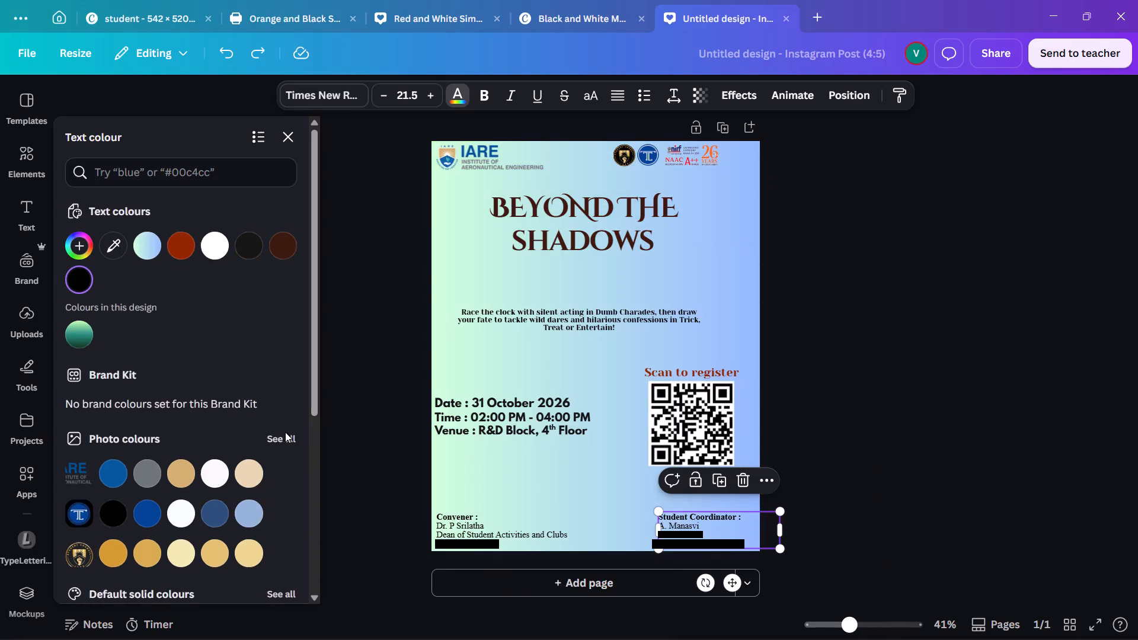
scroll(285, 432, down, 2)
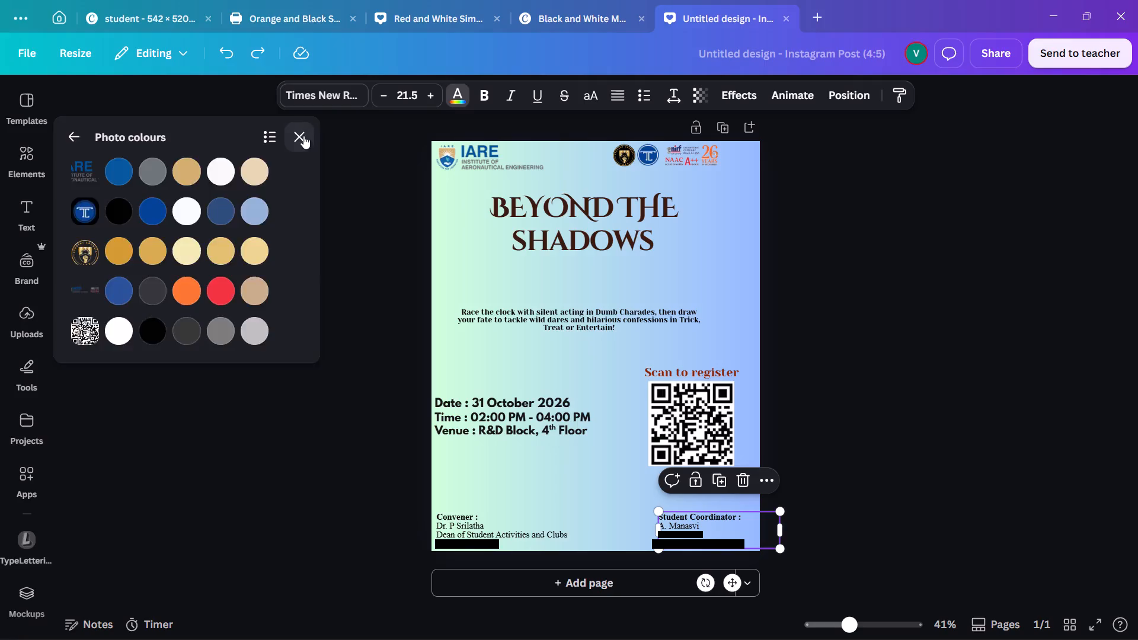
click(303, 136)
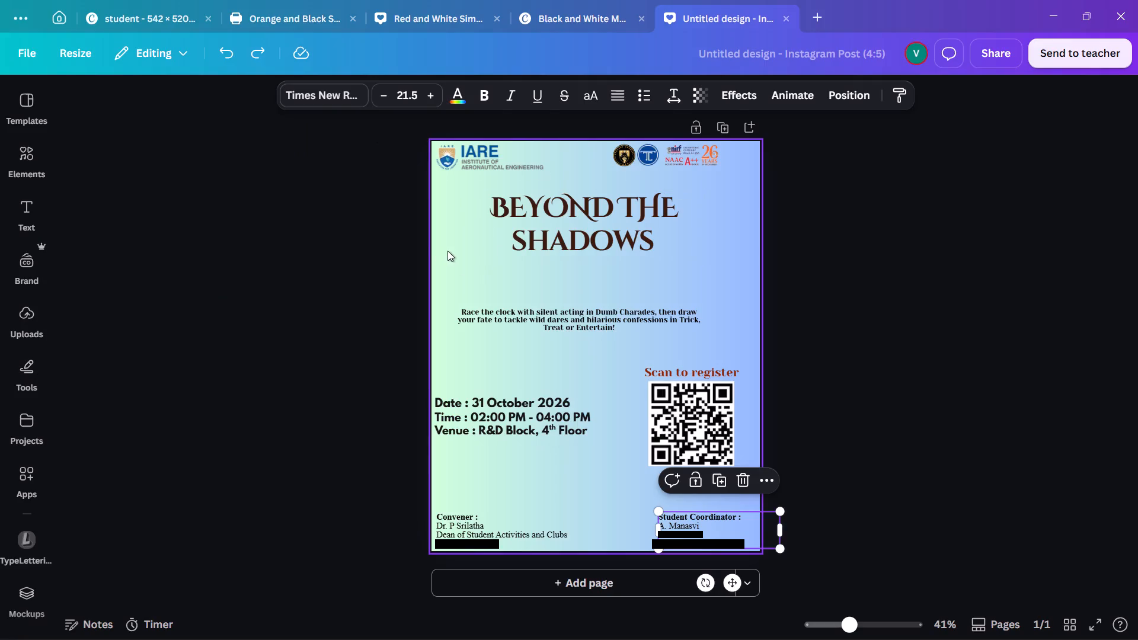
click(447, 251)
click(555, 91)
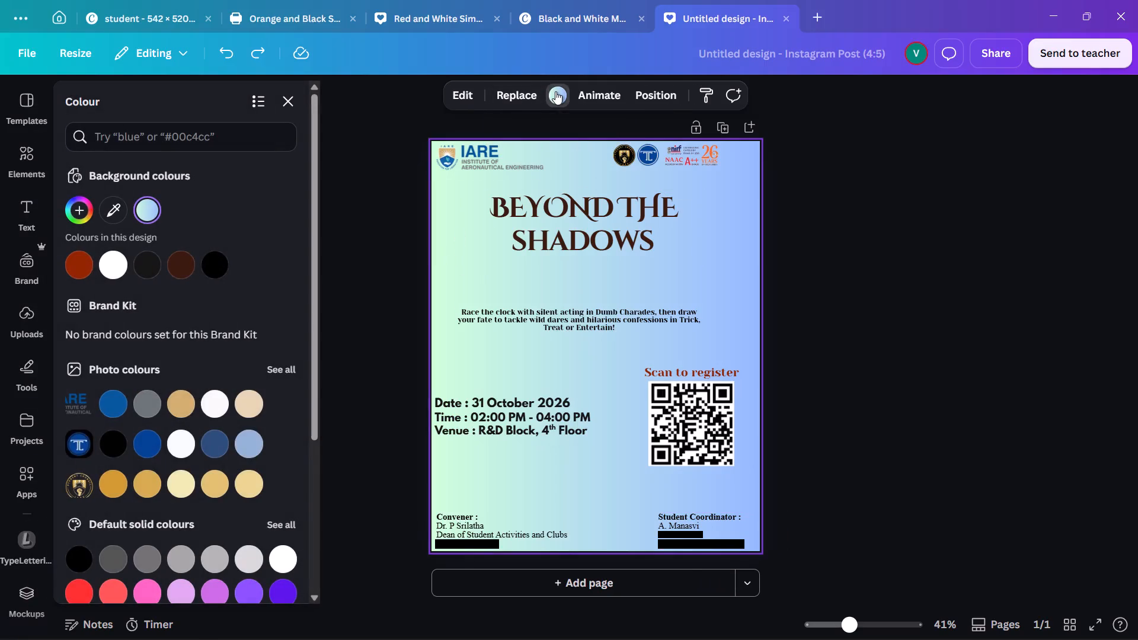
Remove the white background from the QR code image with BG Remover.
click(656, 401)
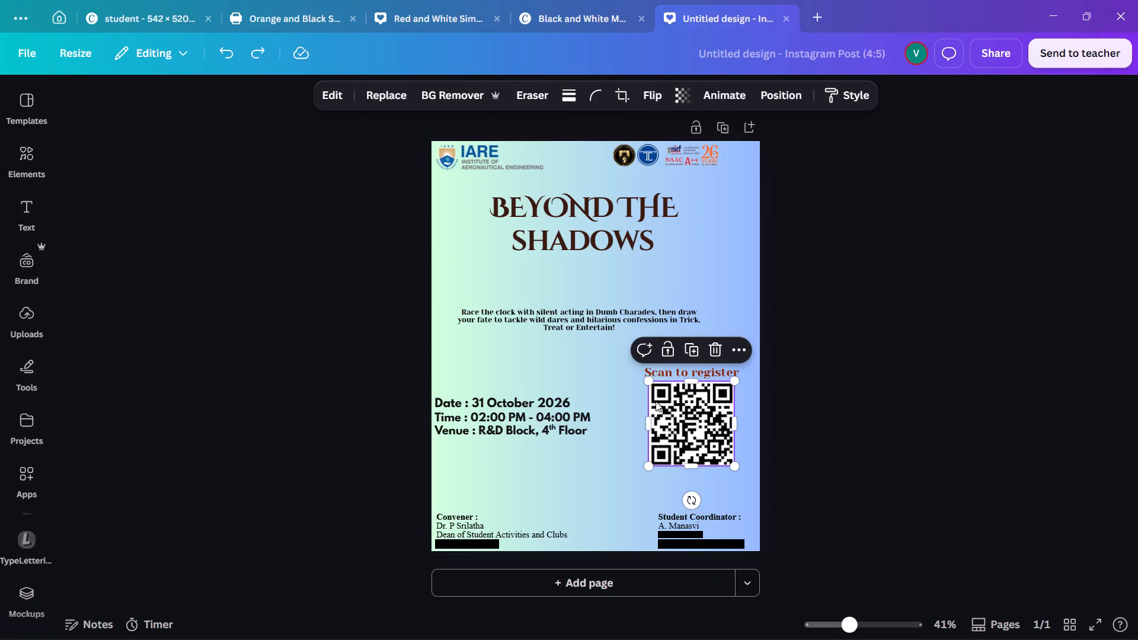
click(447, 83)
click(445, 94)
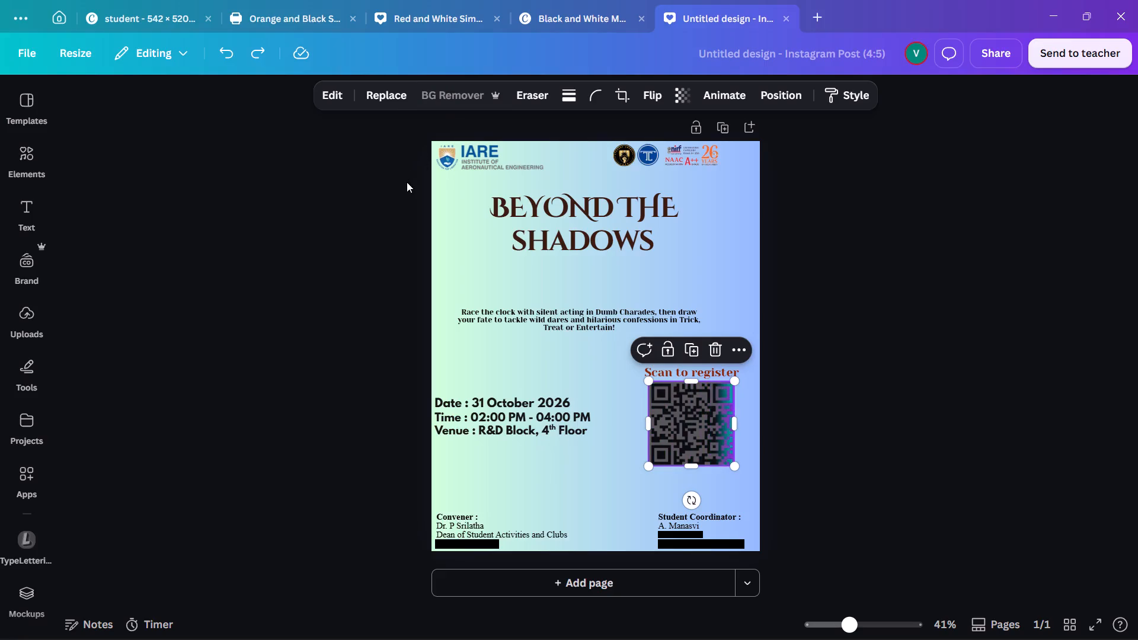
click(827, 431)
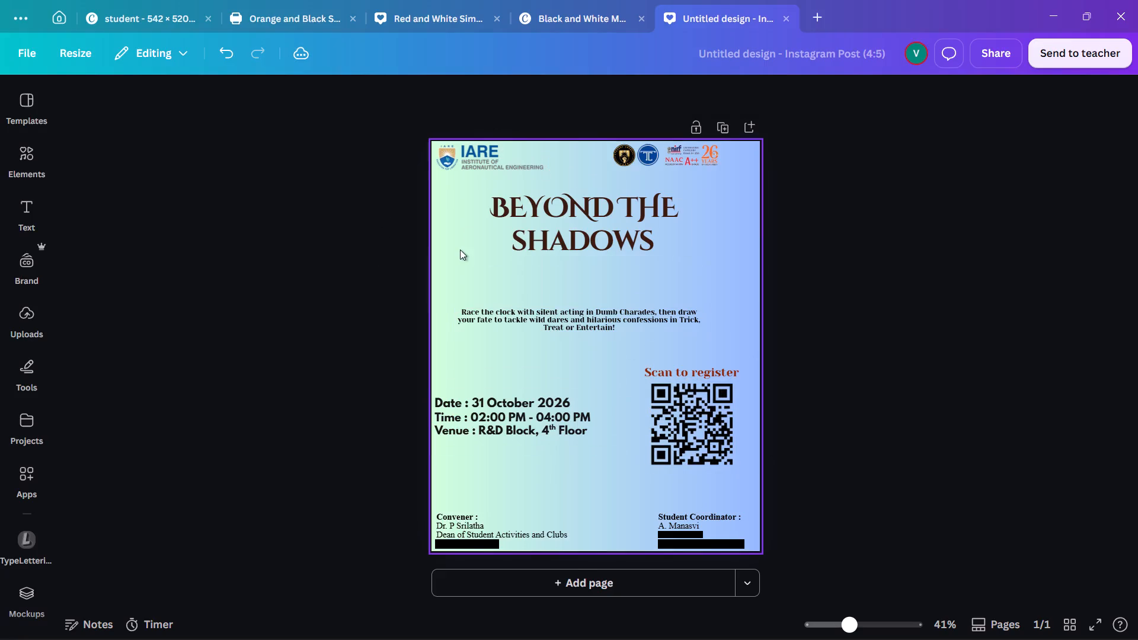
Change the page background to the vertical default gradient fading from pale cream through dusty pink to dark brown.
click(466, 225)
click(552, 99)
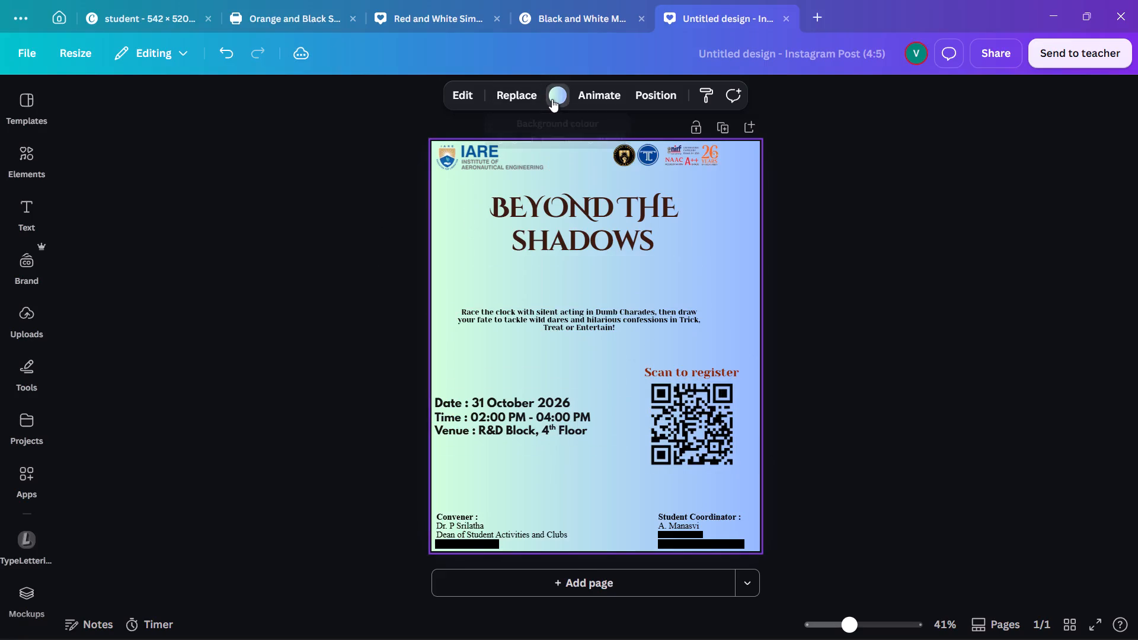
scroll(255, 424, down, 4)
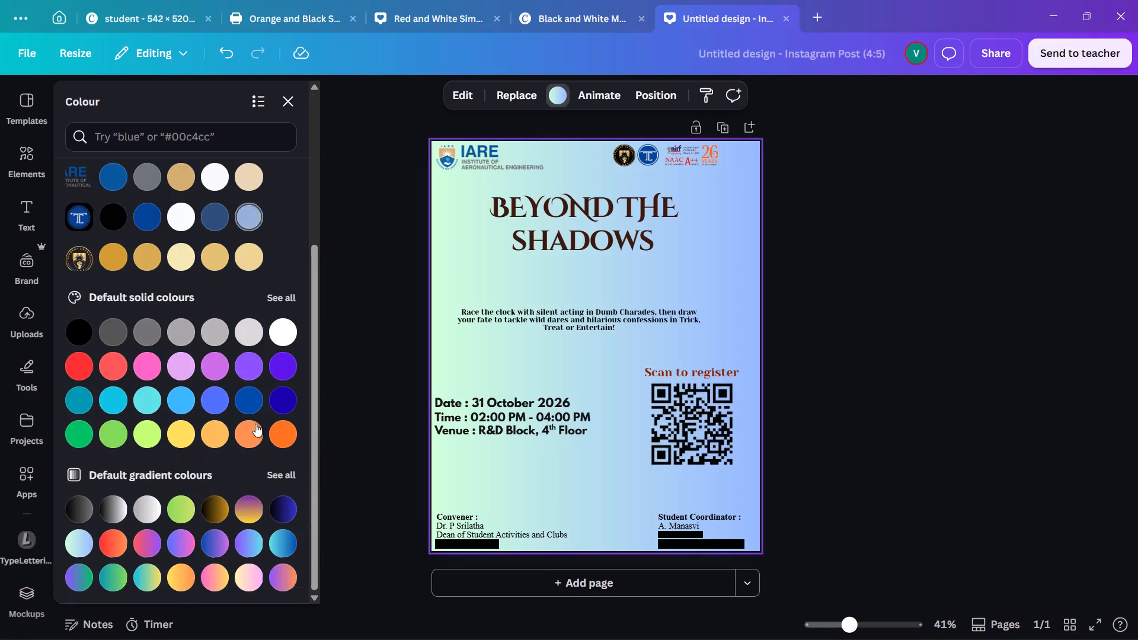
click(271, 471)
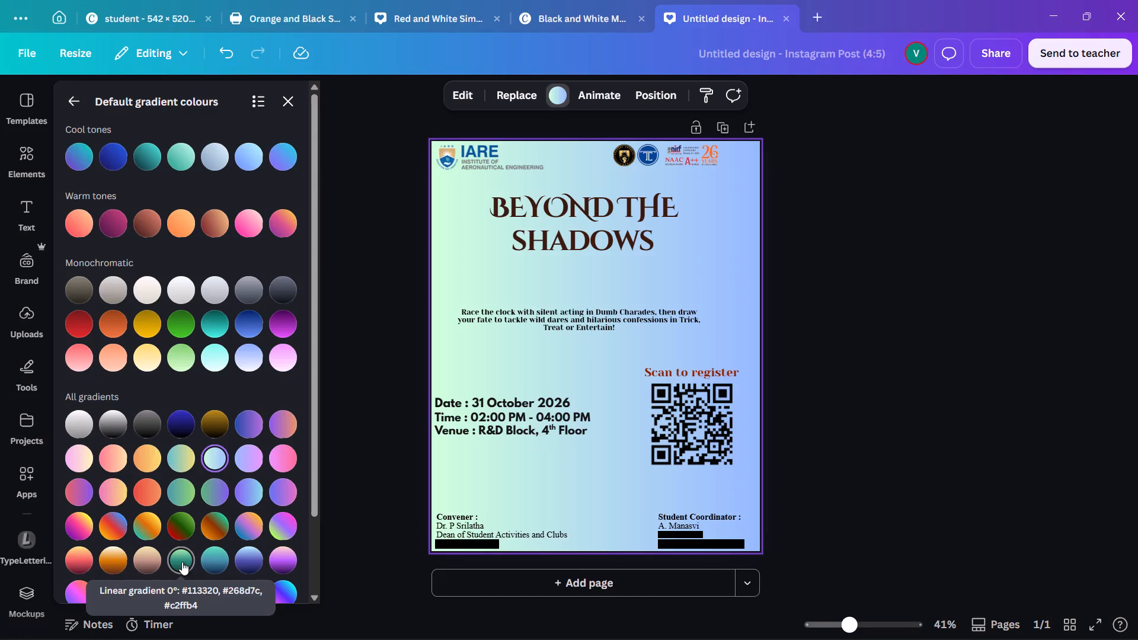
scroll(172, 539, down, 5)
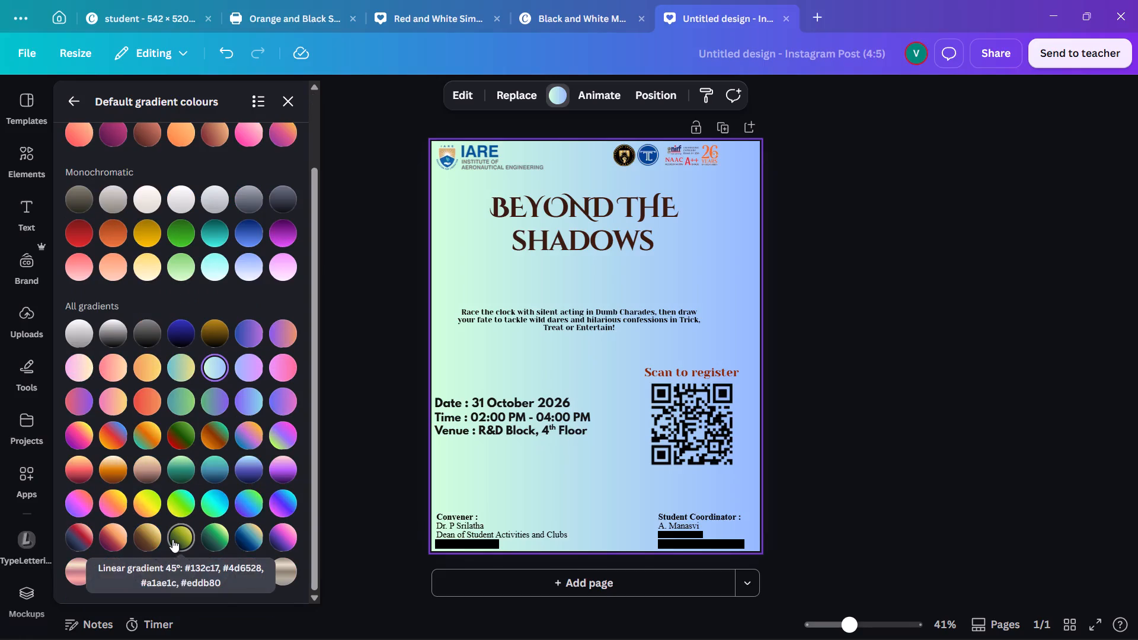
scroll(172, 539, down, 1)
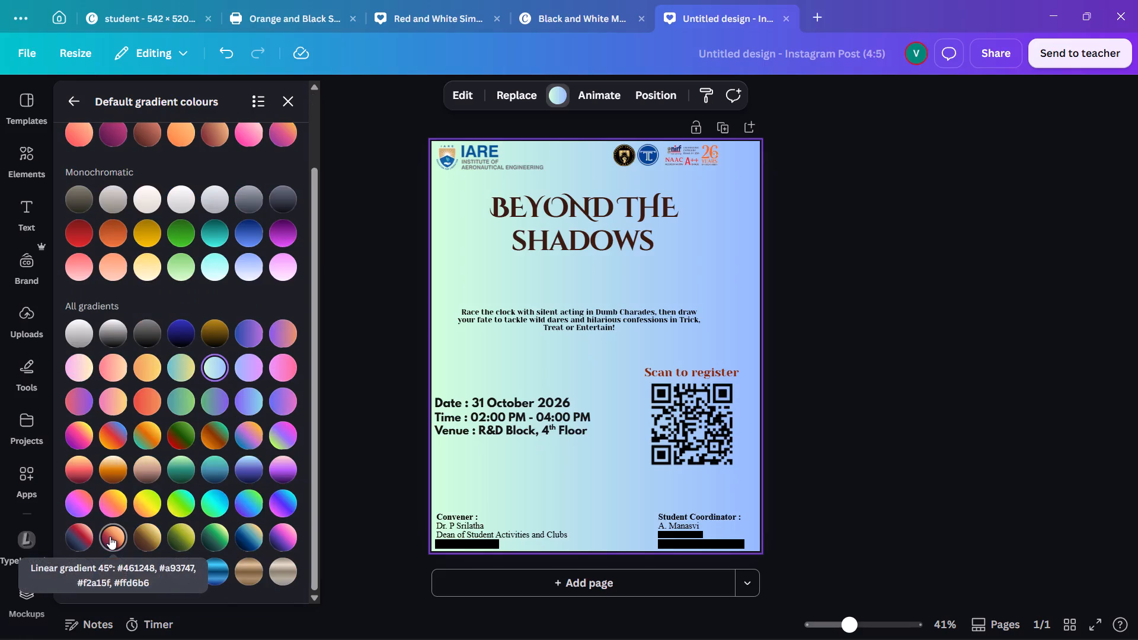
click(146, 468)
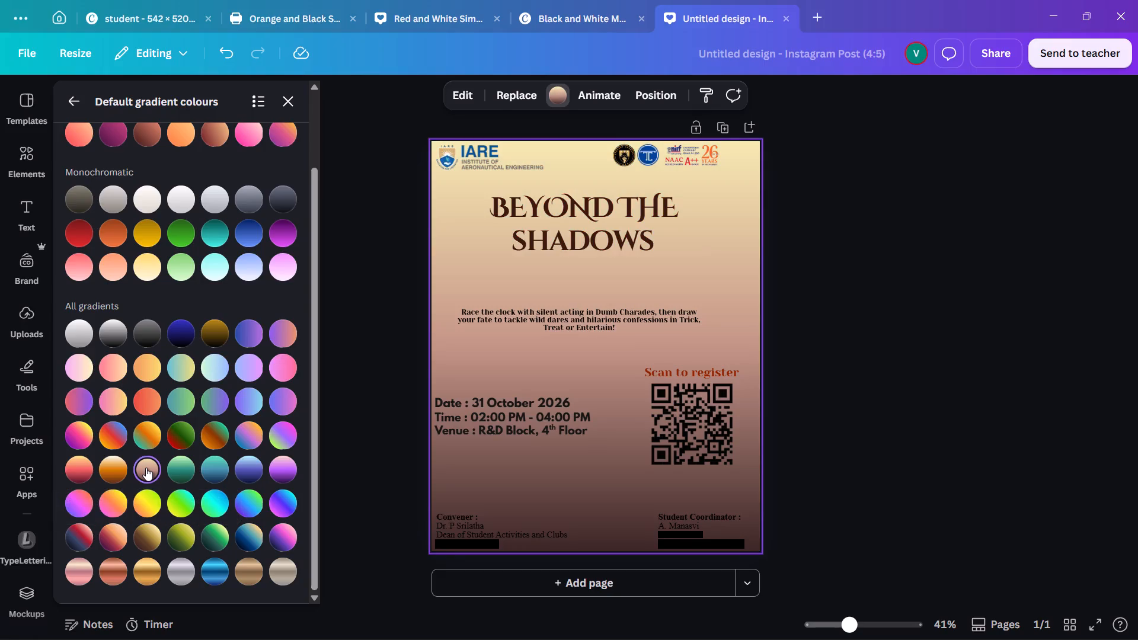
click(354, 425)
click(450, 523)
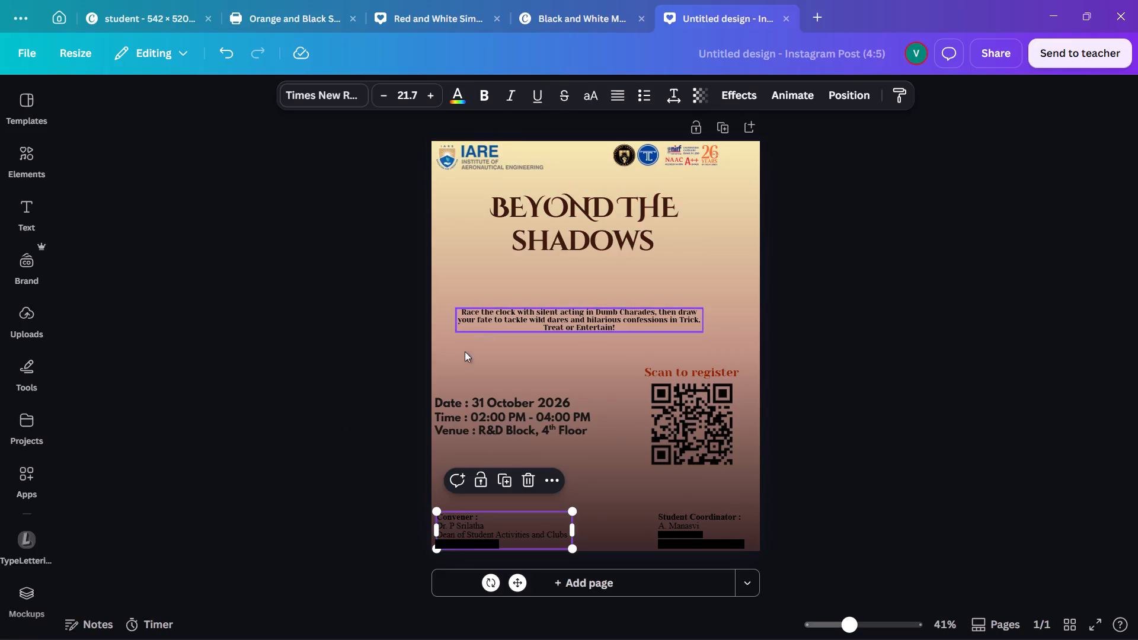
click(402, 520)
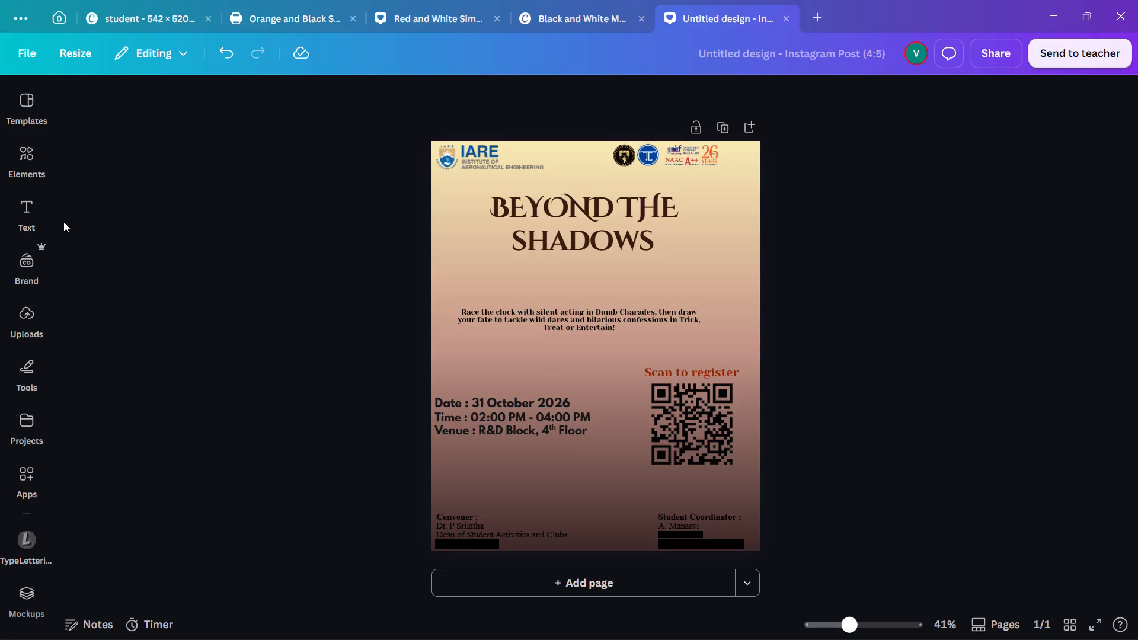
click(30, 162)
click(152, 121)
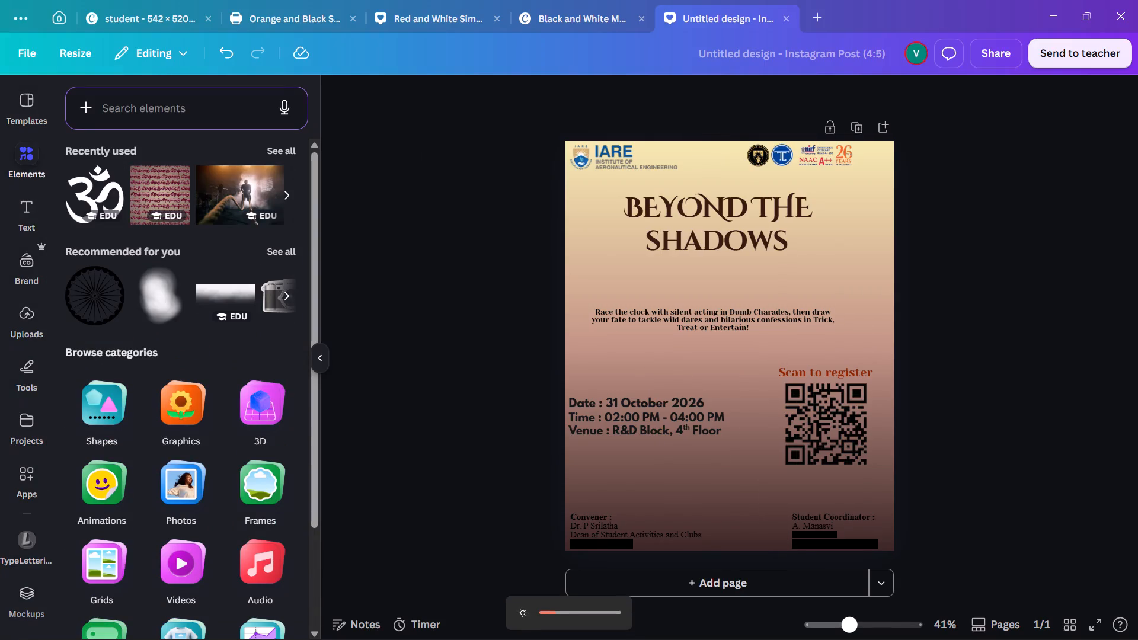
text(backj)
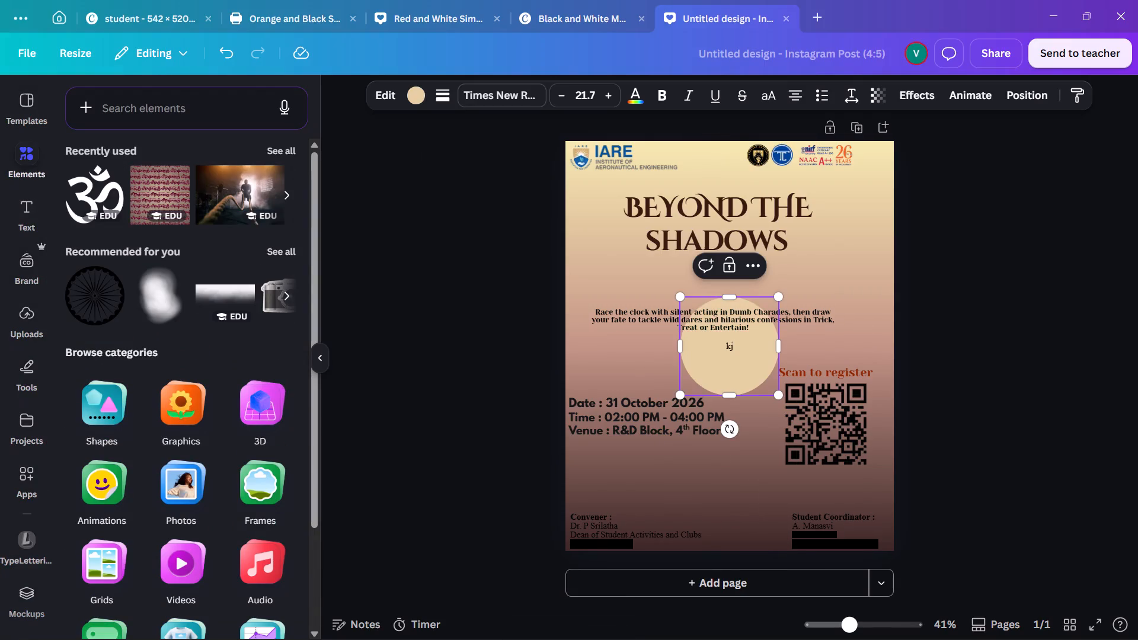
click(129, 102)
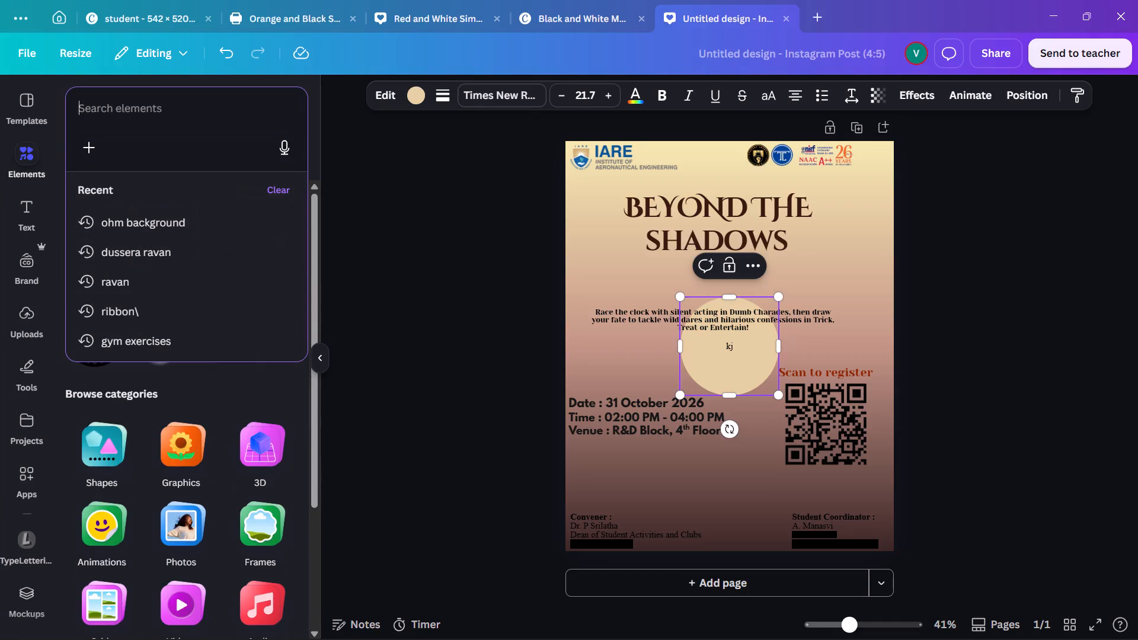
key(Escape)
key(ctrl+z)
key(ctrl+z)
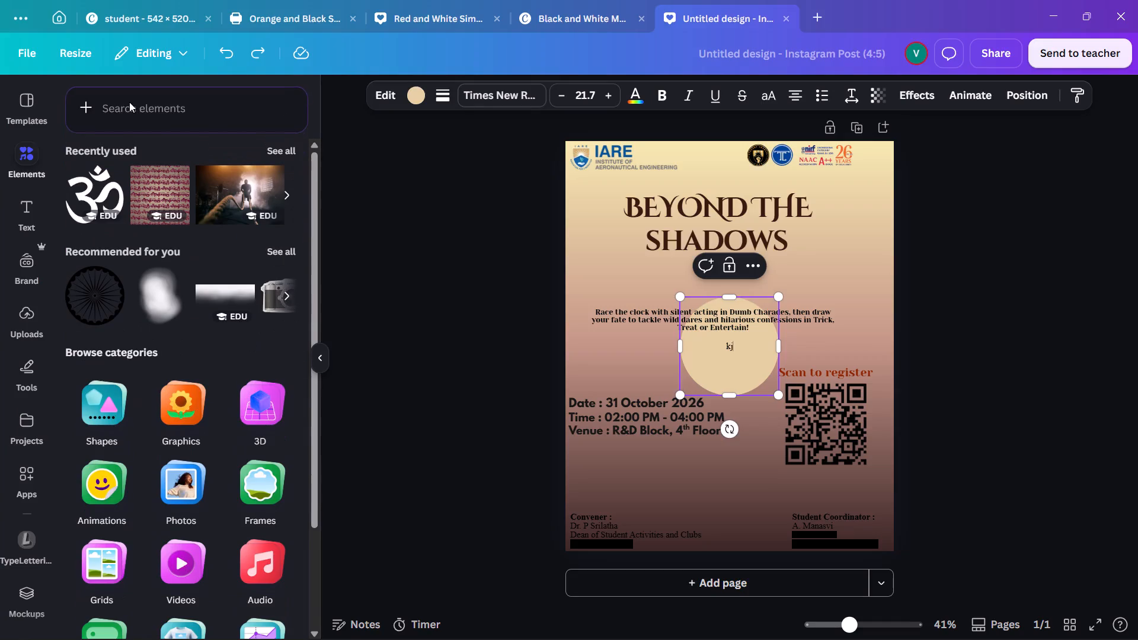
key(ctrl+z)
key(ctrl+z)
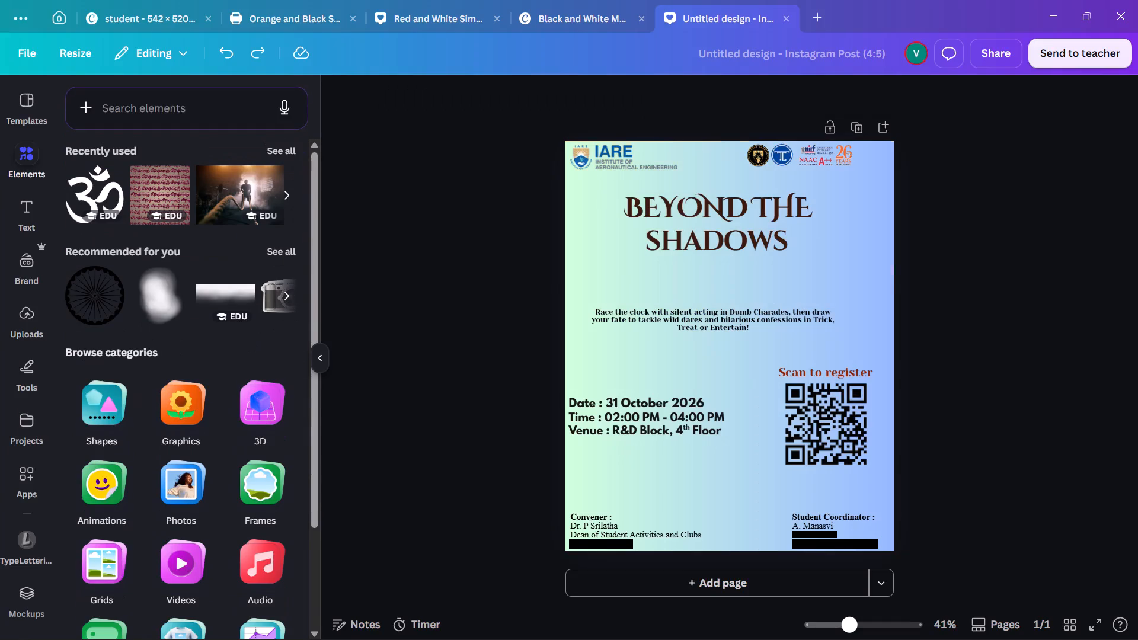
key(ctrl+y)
Search the elements library for "background stuff" and look through the graphics for a decorative background element.
click(138, 104)
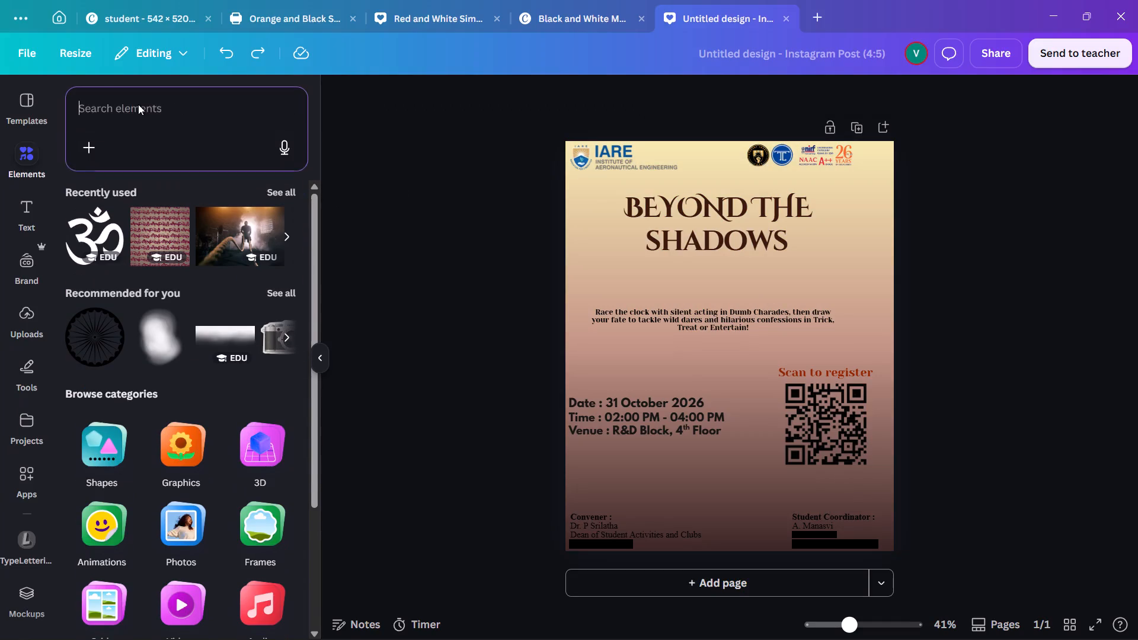
text(background)
key(space)
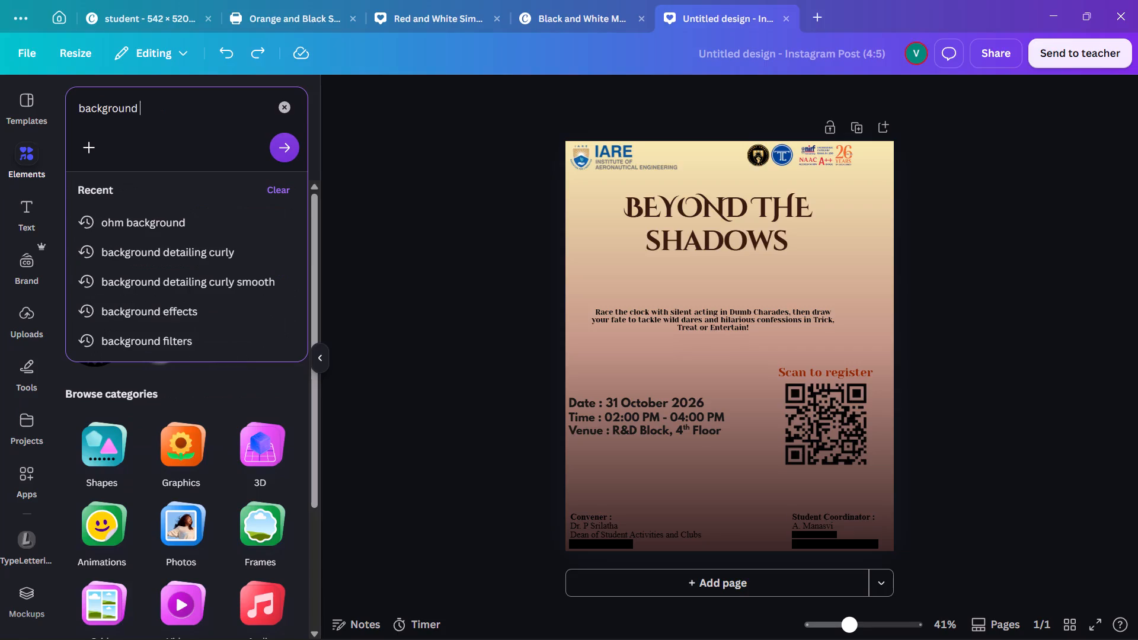
key(space)
text(stuff)
key(space)
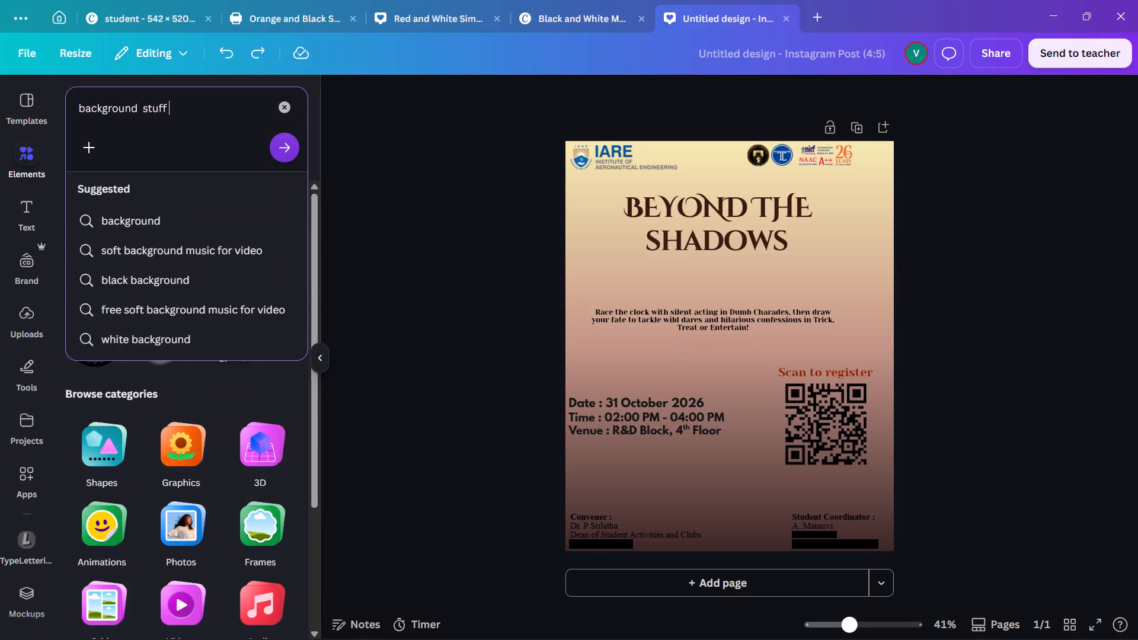
key(Return)
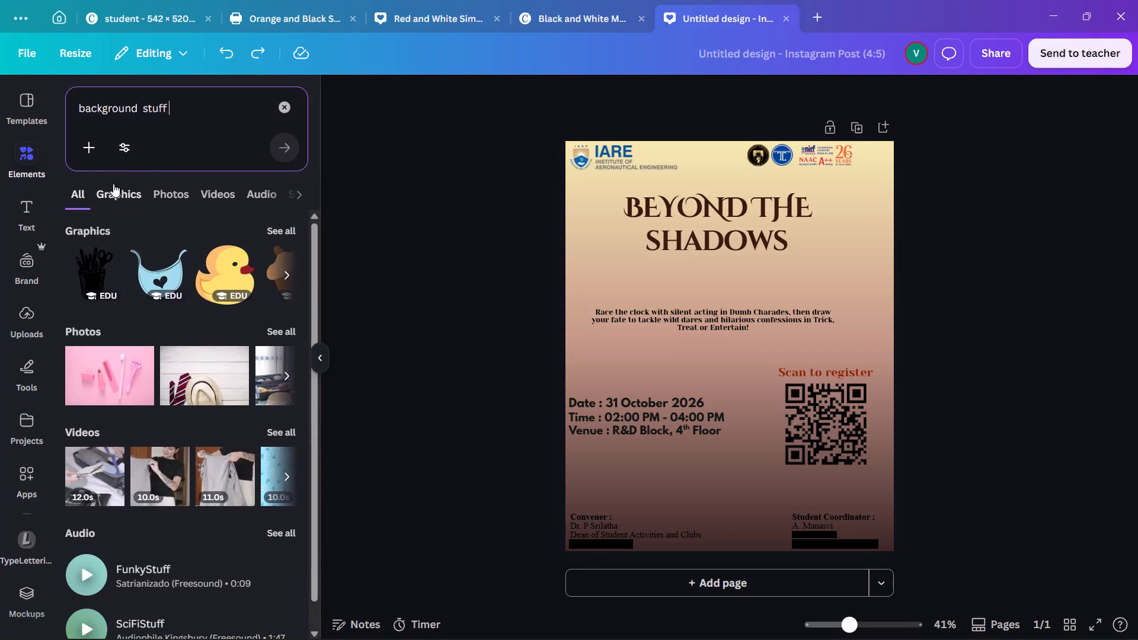
click(113, 184)
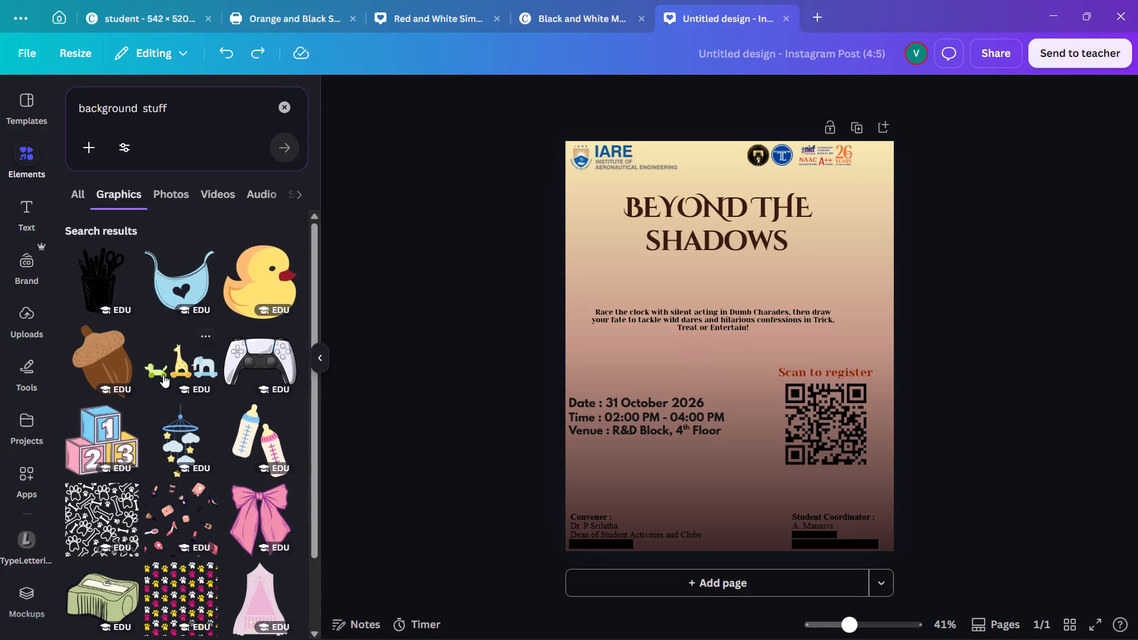
scroll(163, 375, down, 1)
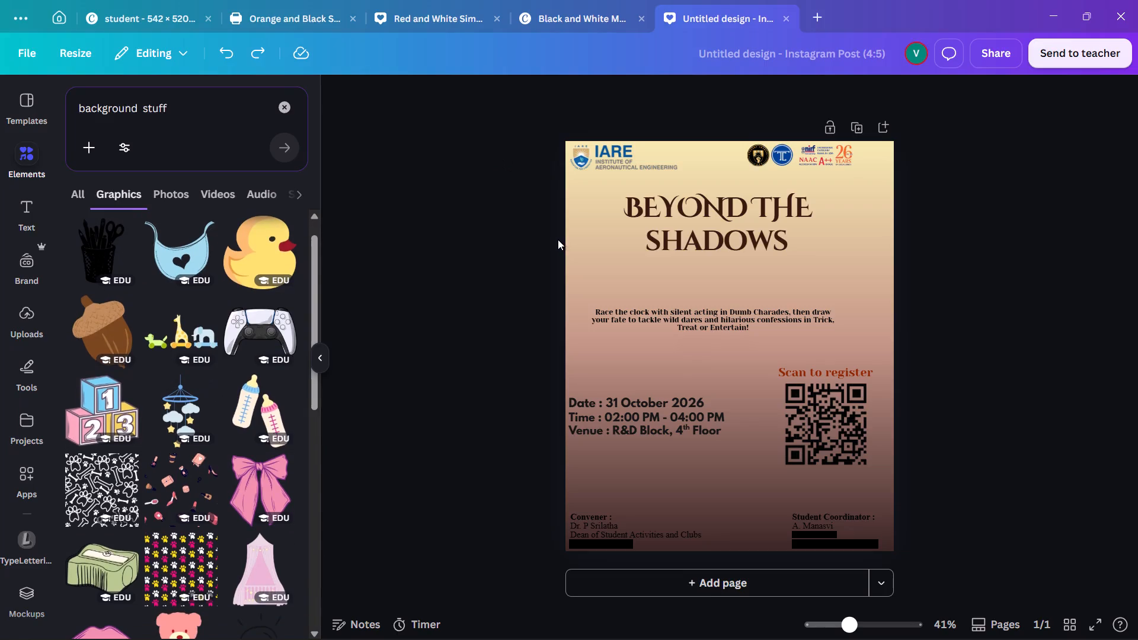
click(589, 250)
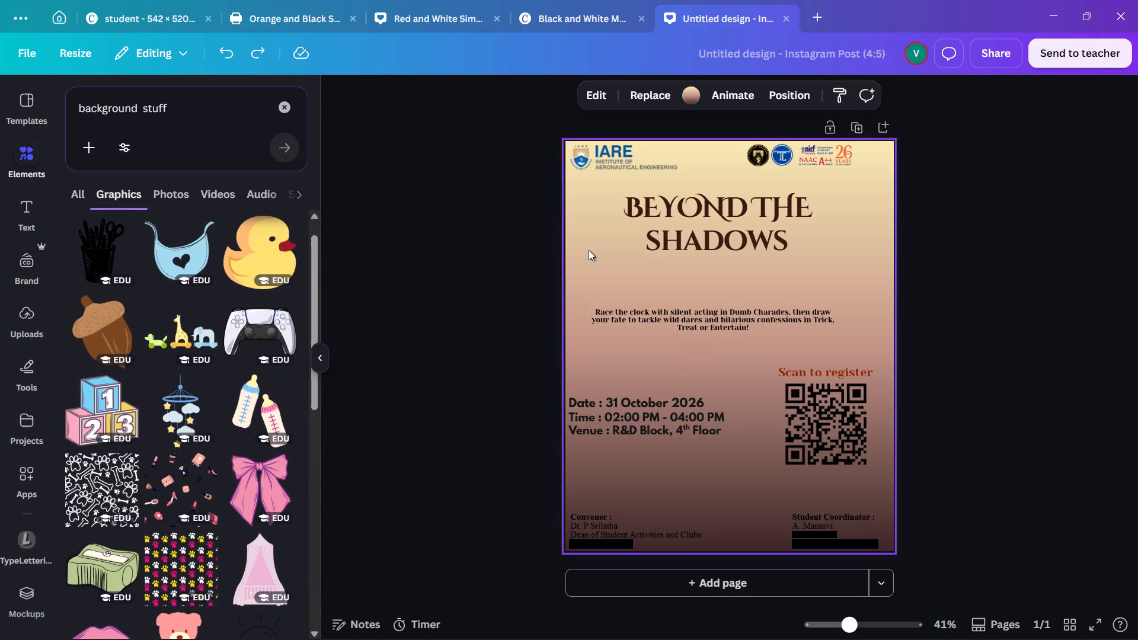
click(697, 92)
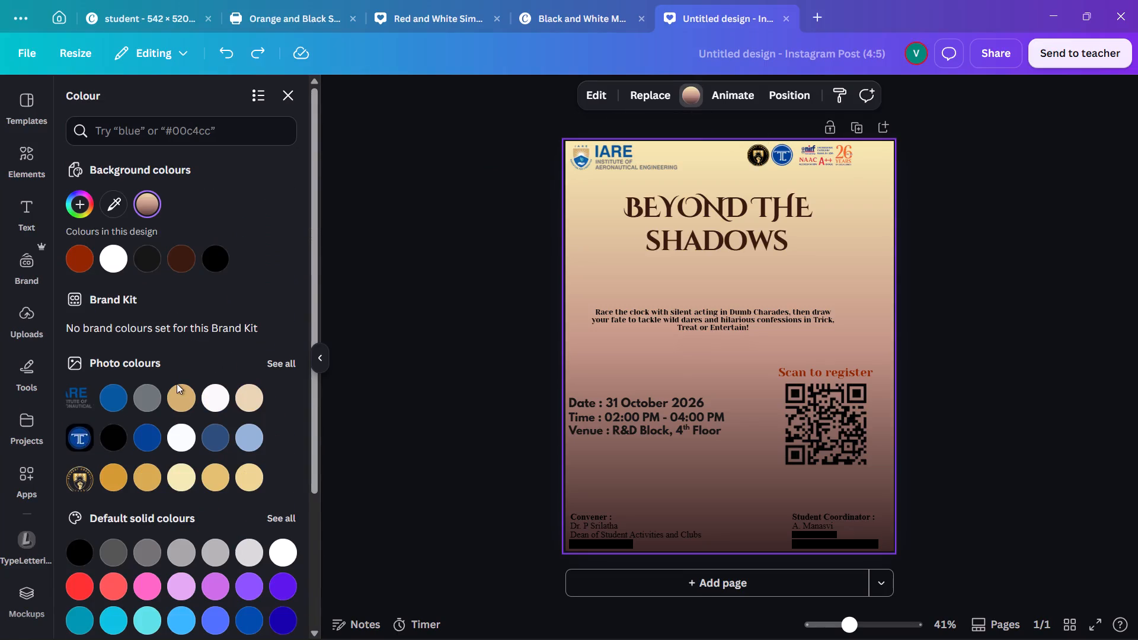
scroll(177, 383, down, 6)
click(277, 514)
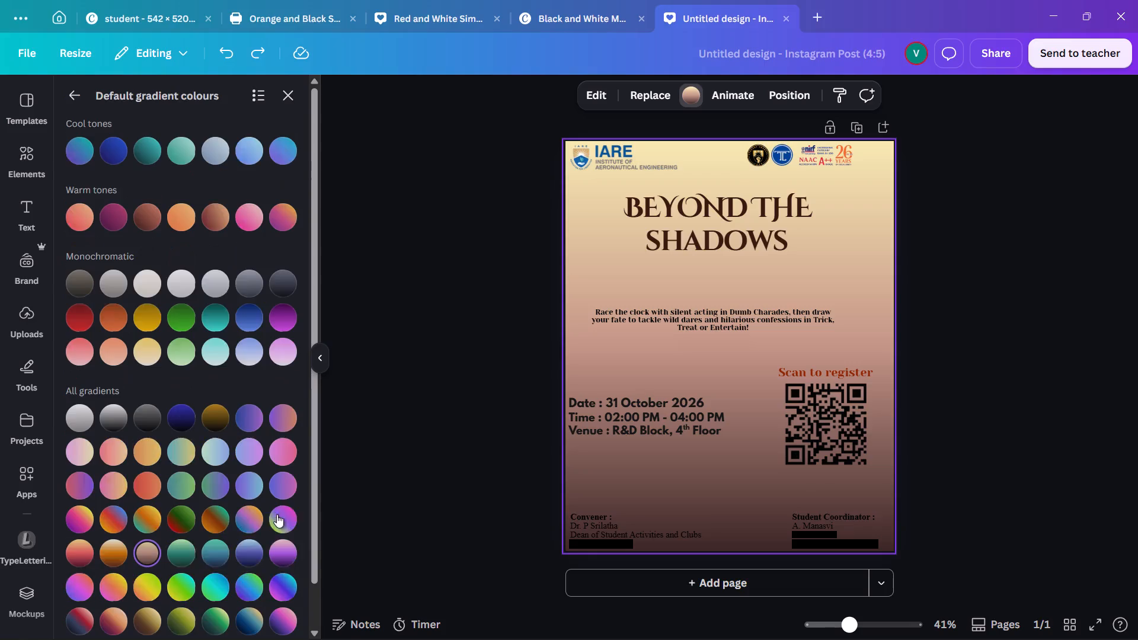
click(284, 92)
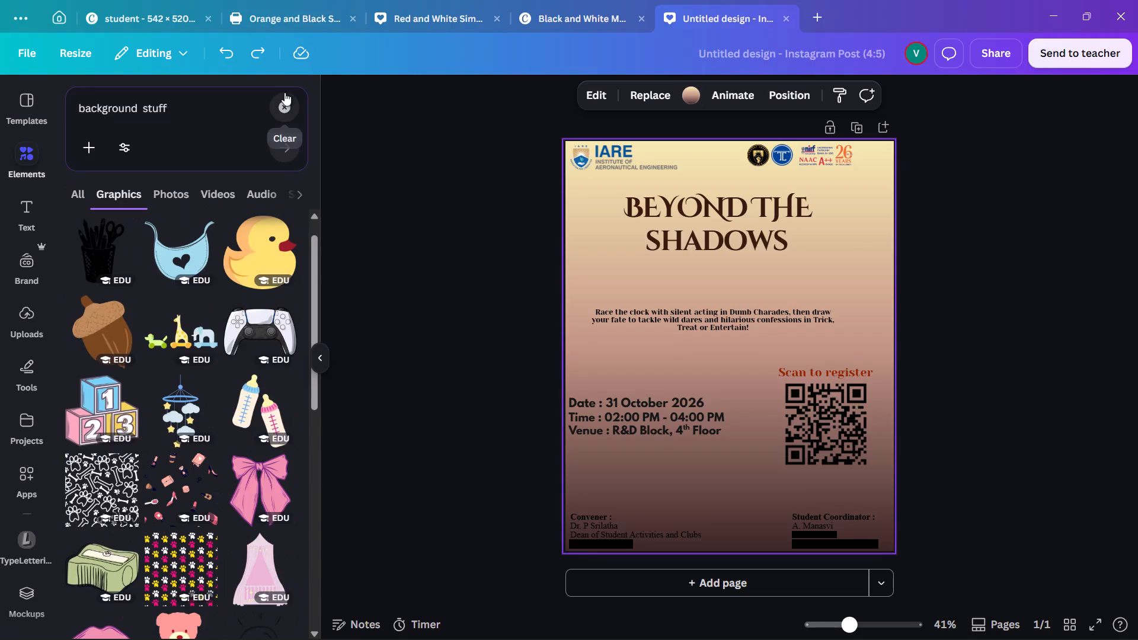
Change the page background to the solid light blue from the photo colours of the round blue logo.
click(685, 97)
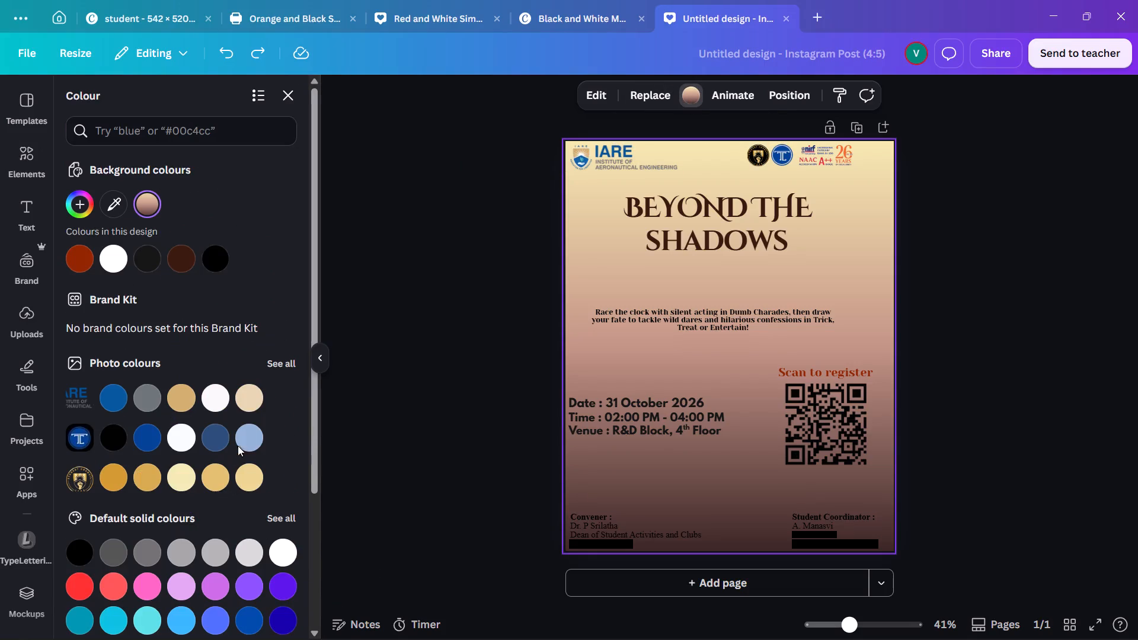
click(259, 436)
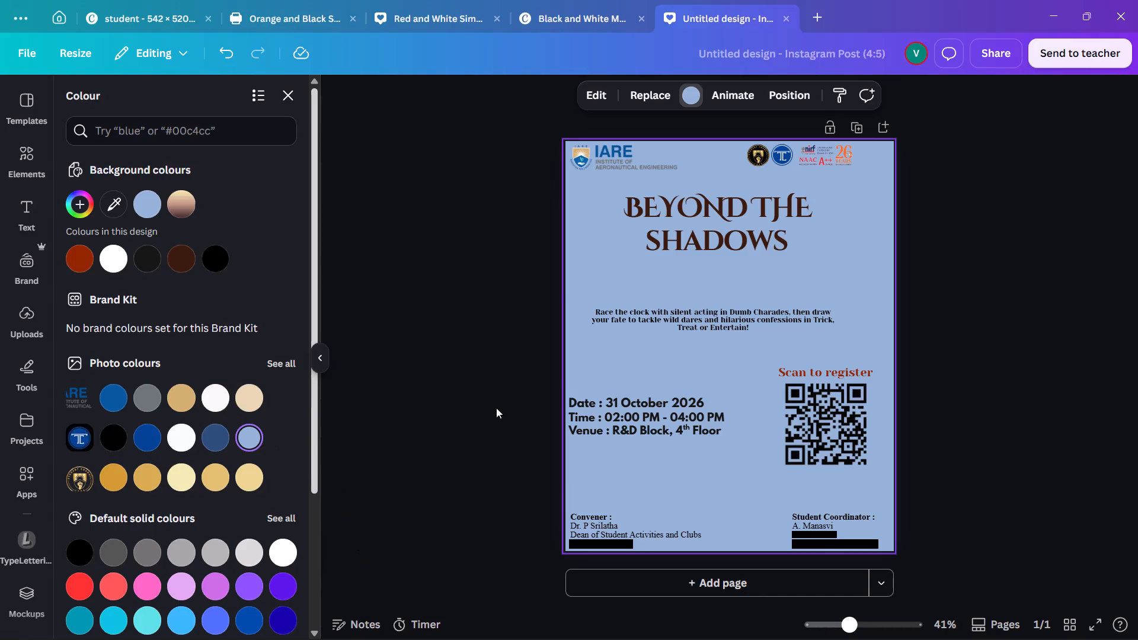
click(281, 362)
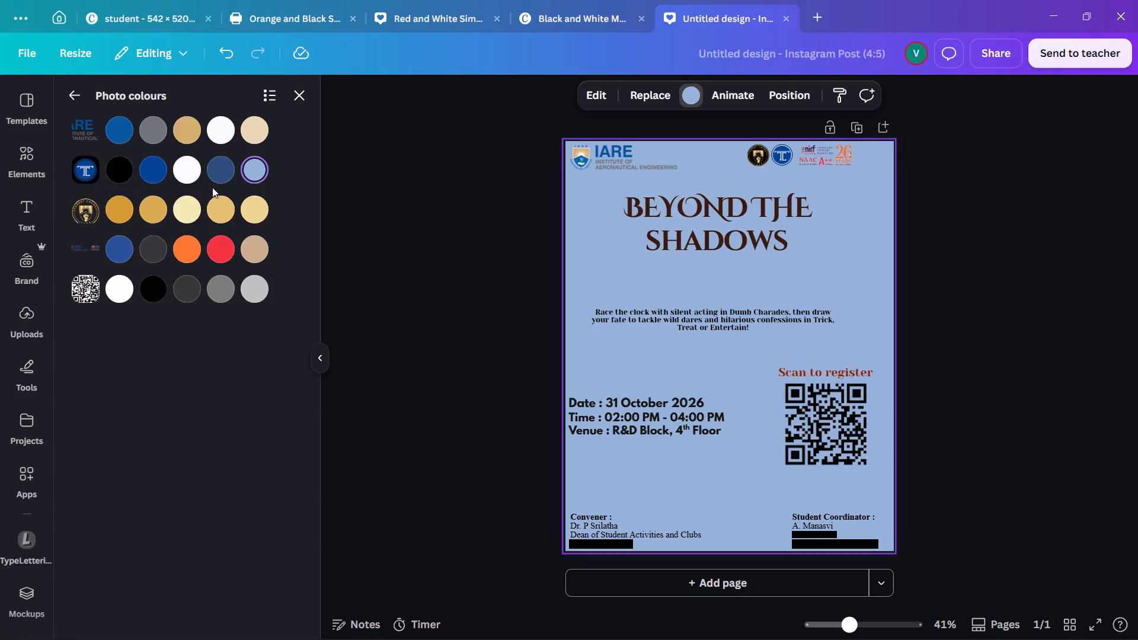
right_click(605, 223)
click(527, 194)
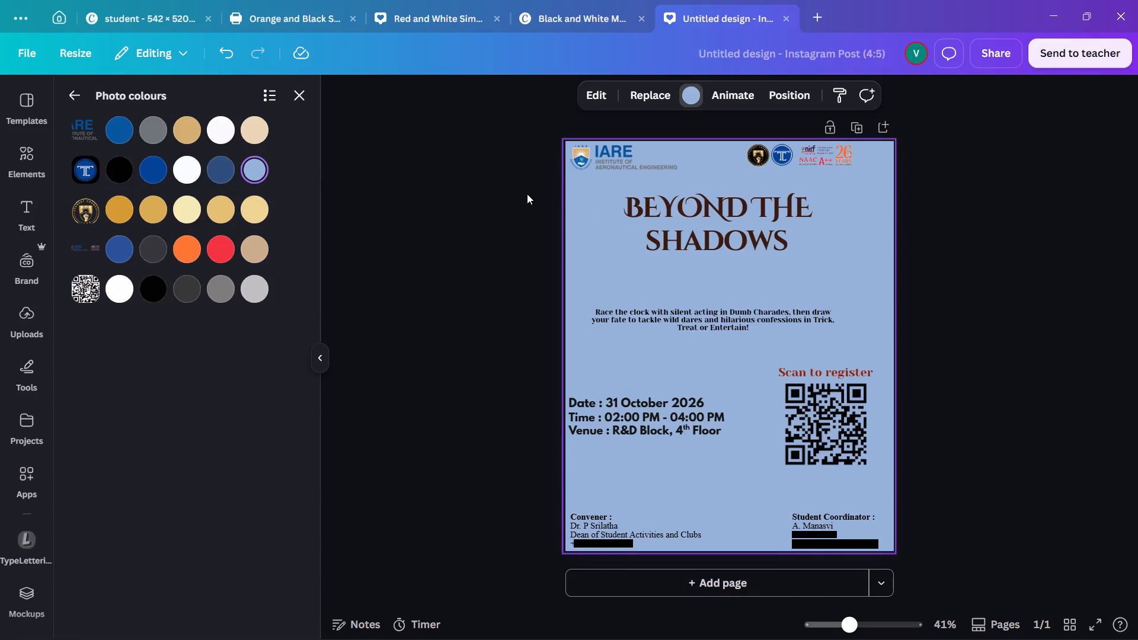
click(527, 194)
click(527, 194)
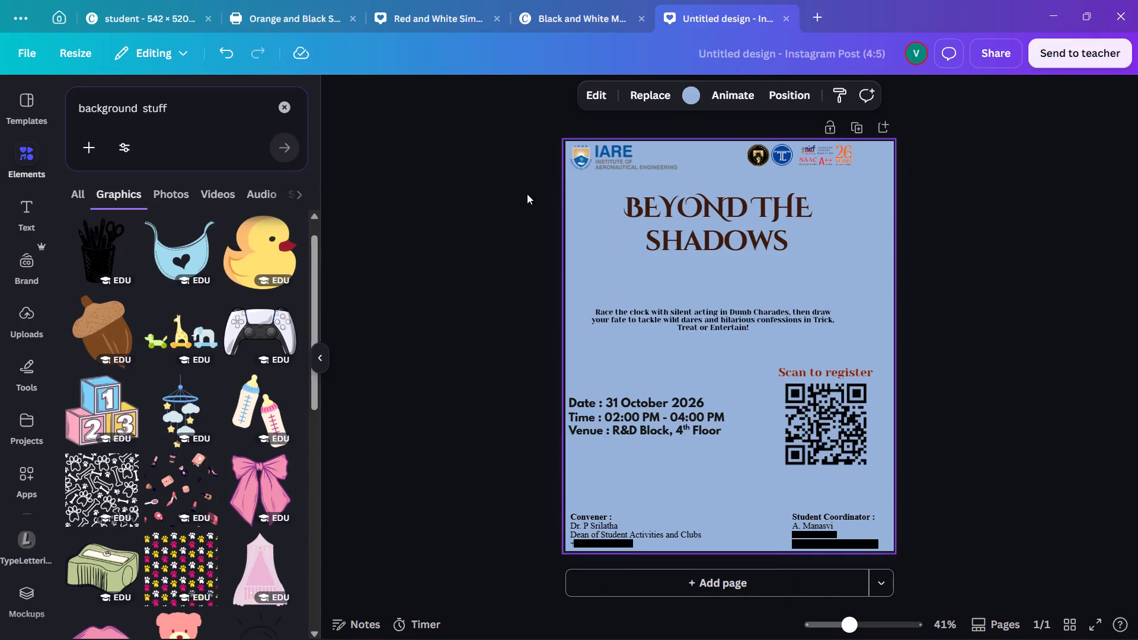